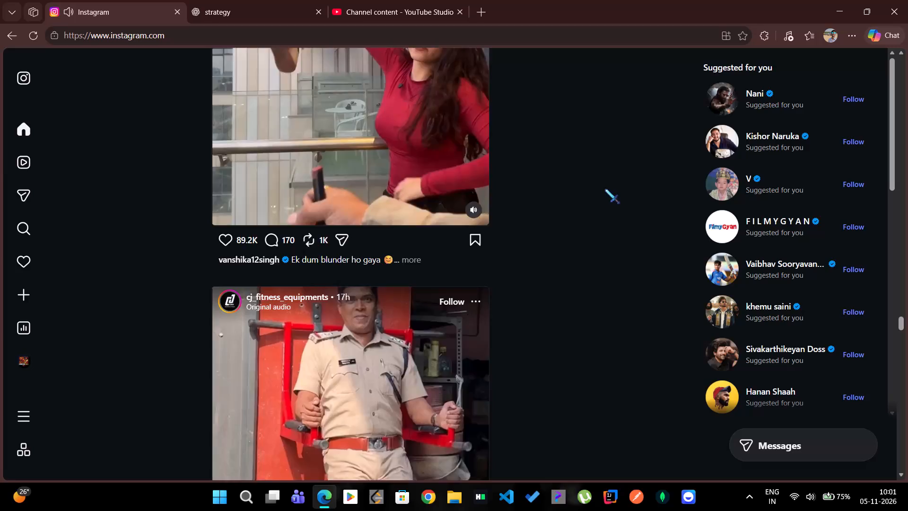
scroll(605, 189, down, 1)
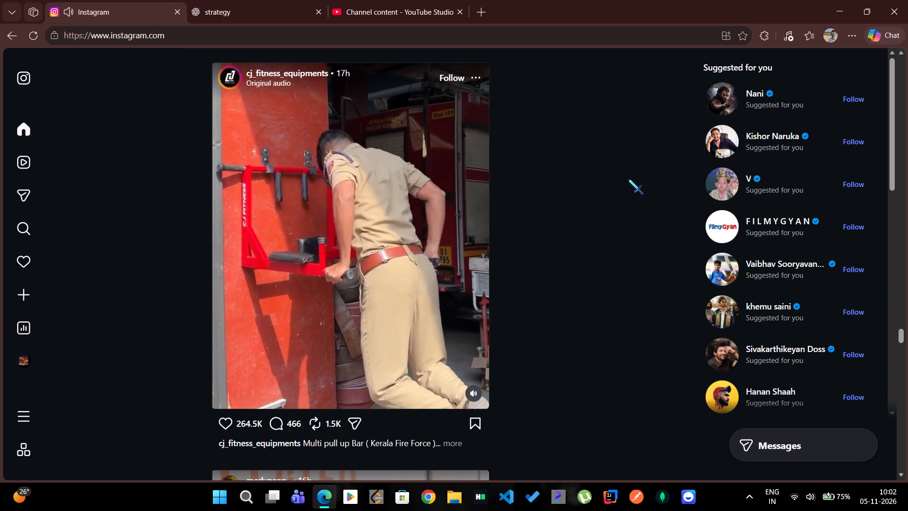
scroll(629, 179, down, 1)
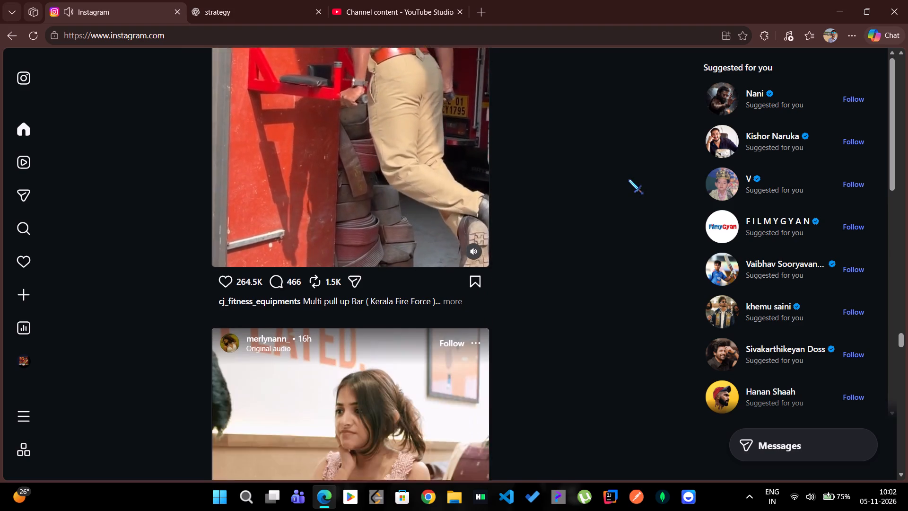
scroll(629, 179, down, 1)
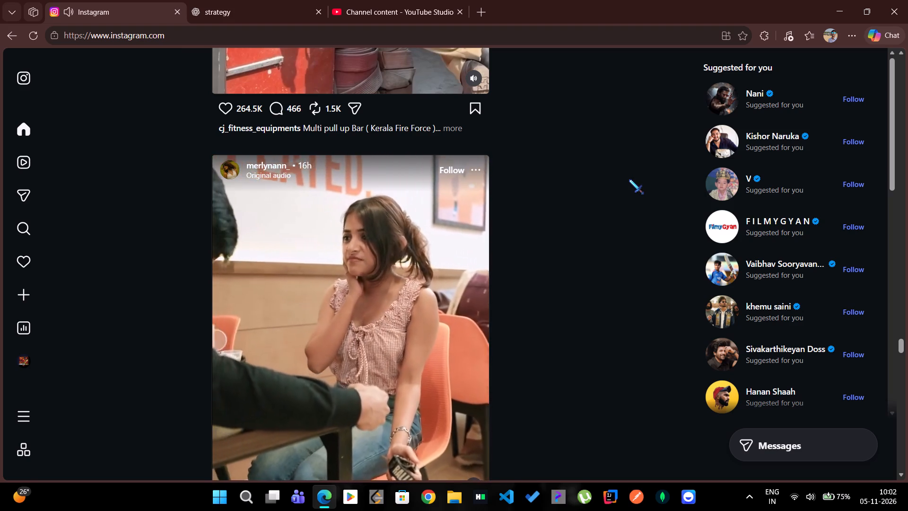
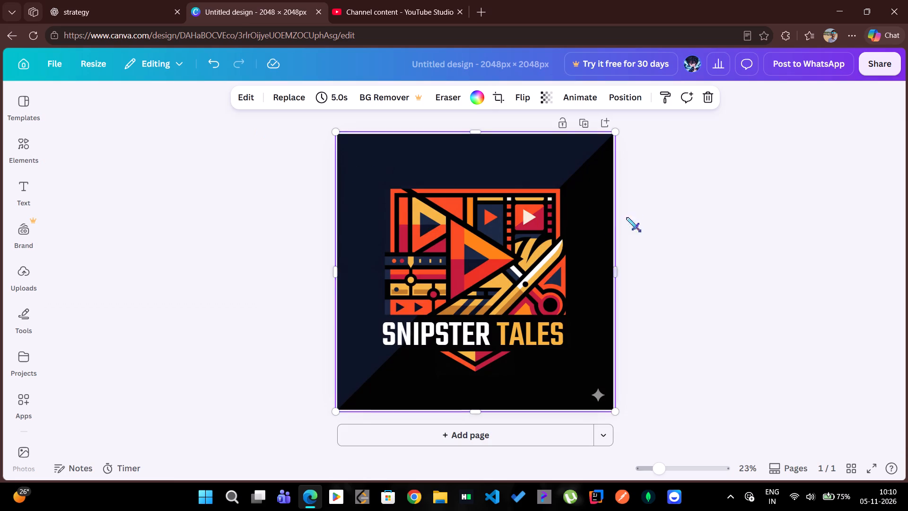
Delete the dark background image from the page behind the logo.
click(576, 176)
key(Delete)
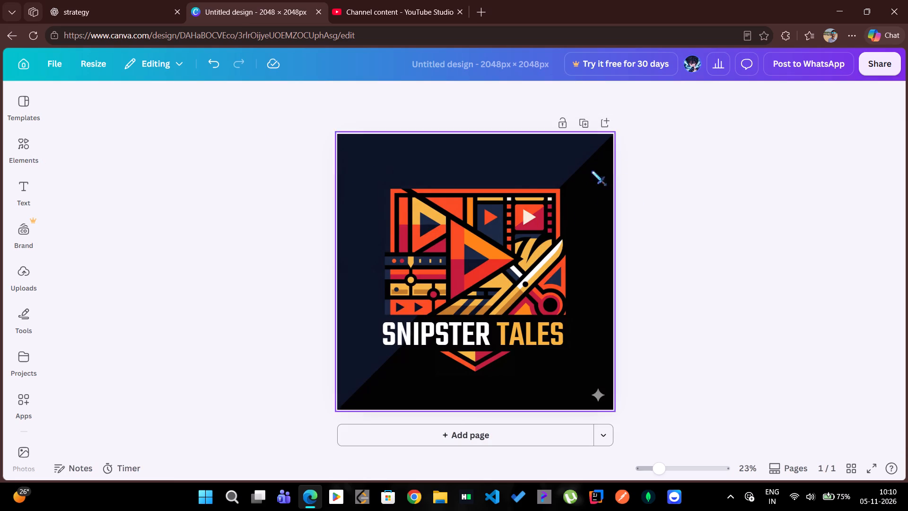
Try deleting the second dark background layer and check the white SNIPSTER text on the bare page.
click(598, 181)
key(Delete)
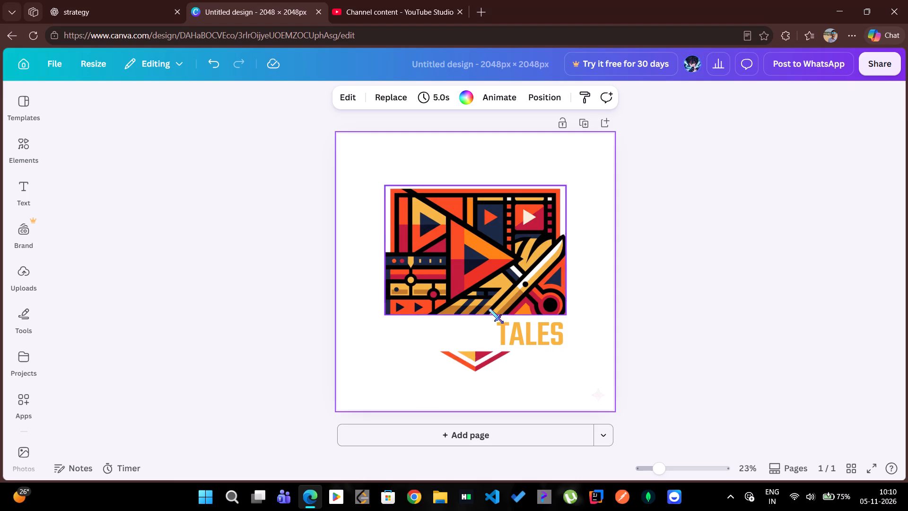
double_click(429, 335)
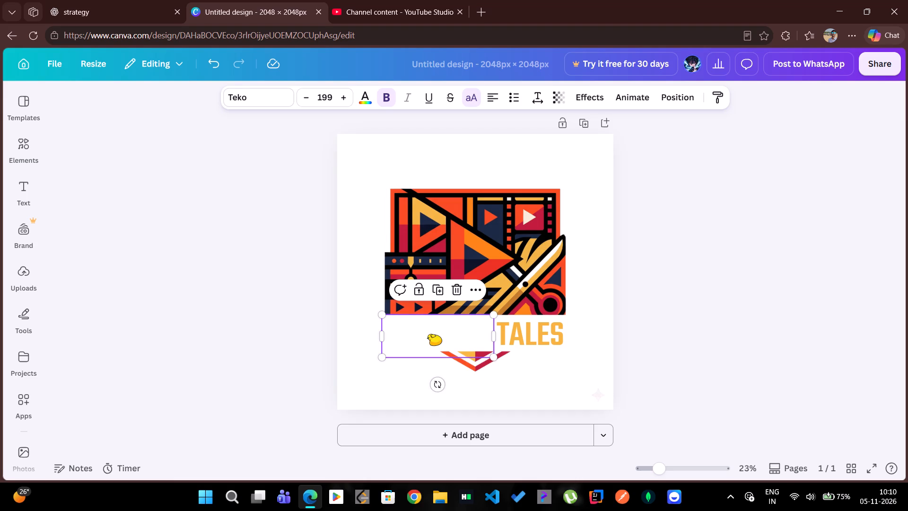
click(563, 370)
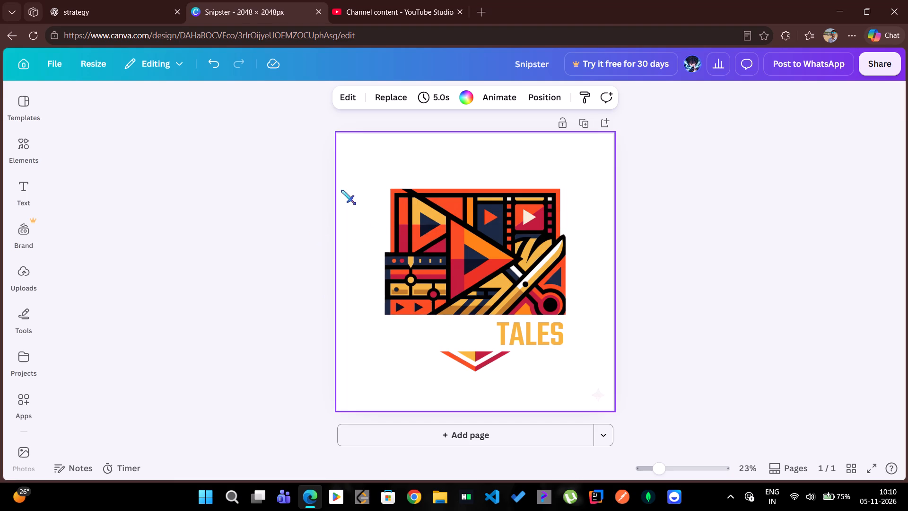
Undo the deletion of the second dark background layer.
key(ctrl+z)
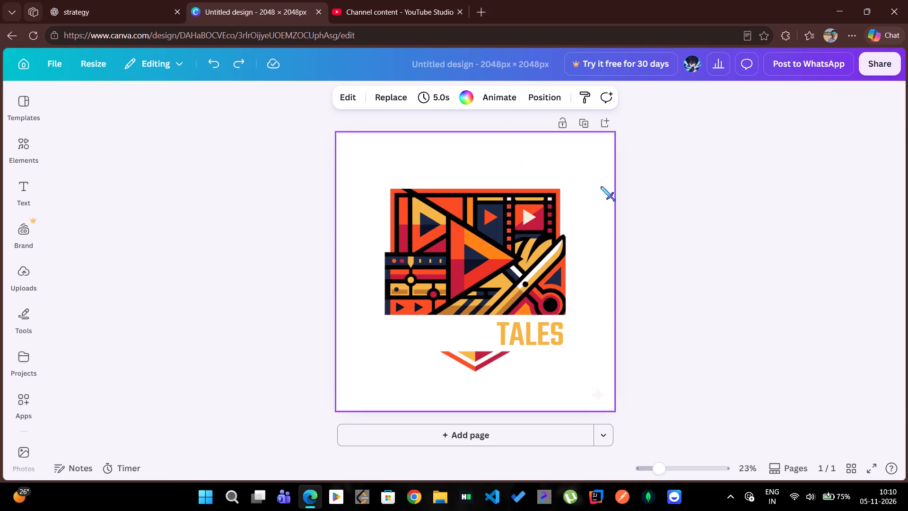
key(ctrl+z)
Shrink the remaining dark background vertically to a band about 256 px high behind the SNIPSTER TALES text.
click(549, 142)
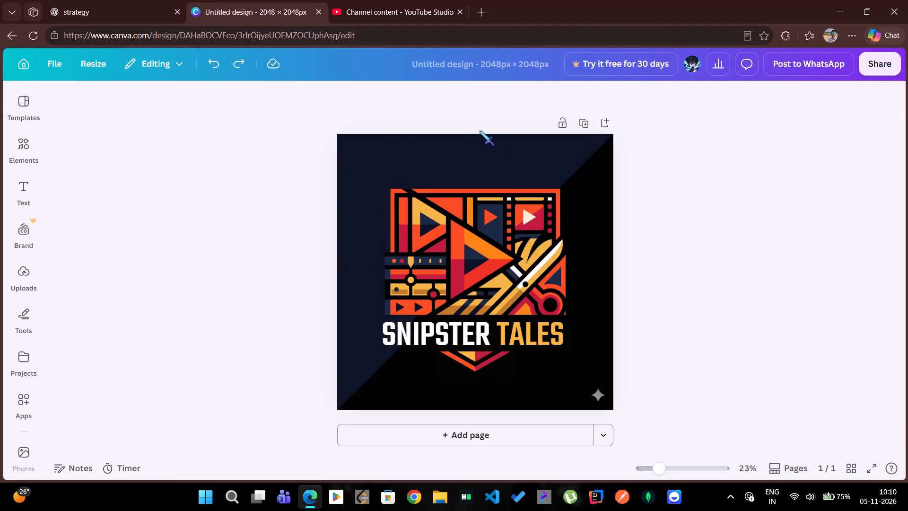
click(480, 141)
drag(477, 131, 460, 291)
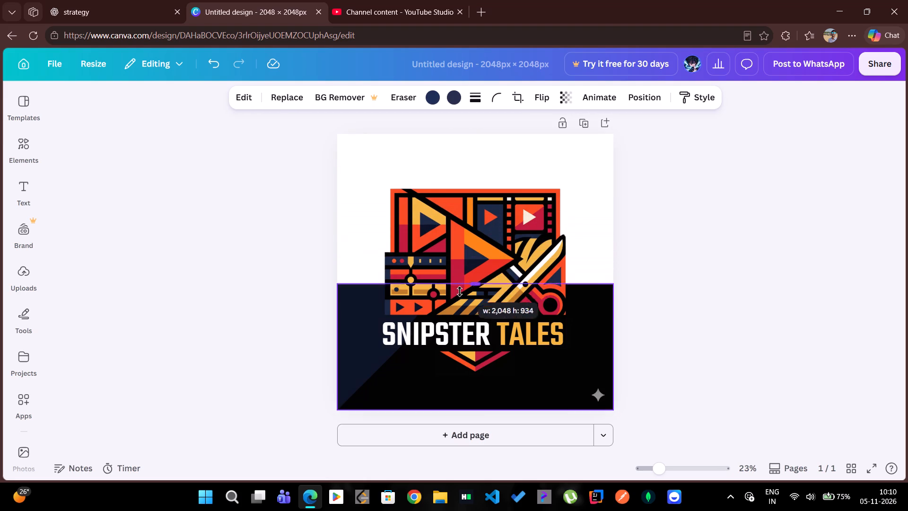
drag(460, 291, 461, 314)
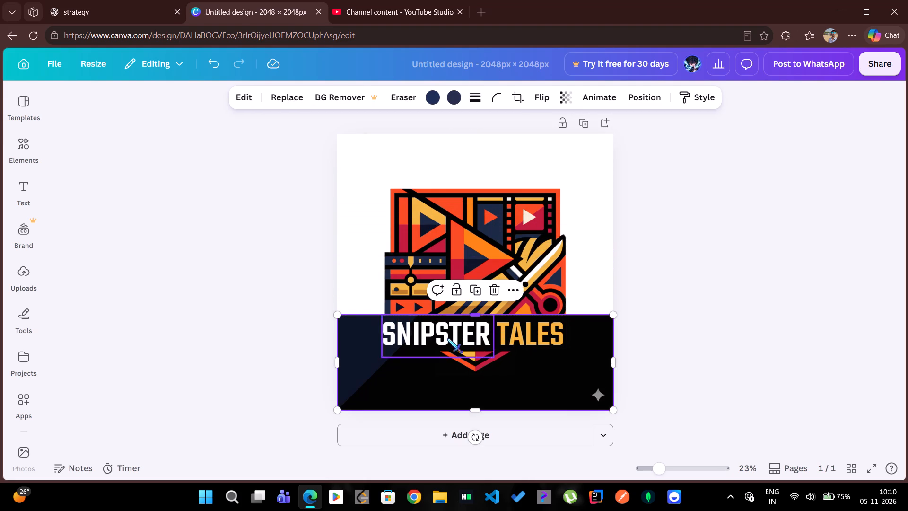
drag(479, 410, 482, 348)
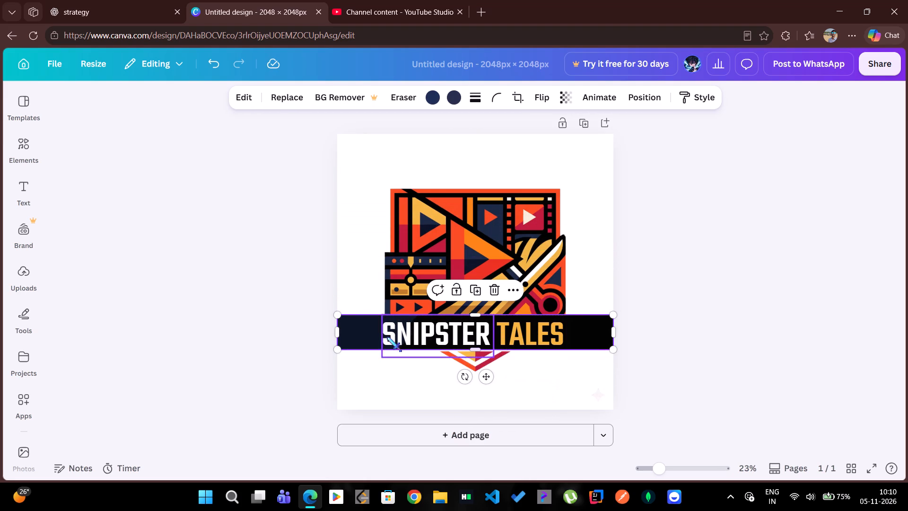
Narrow the dark band from both sides to about 1,345 px wide, matching the width of the logo artwork.
drag(341, 334, 368, 334)
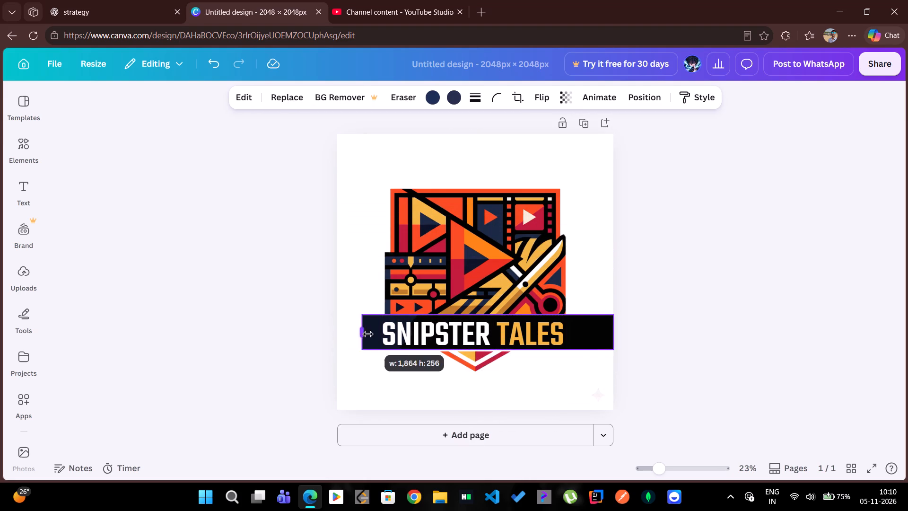
drag(368, 334, 394, 340)
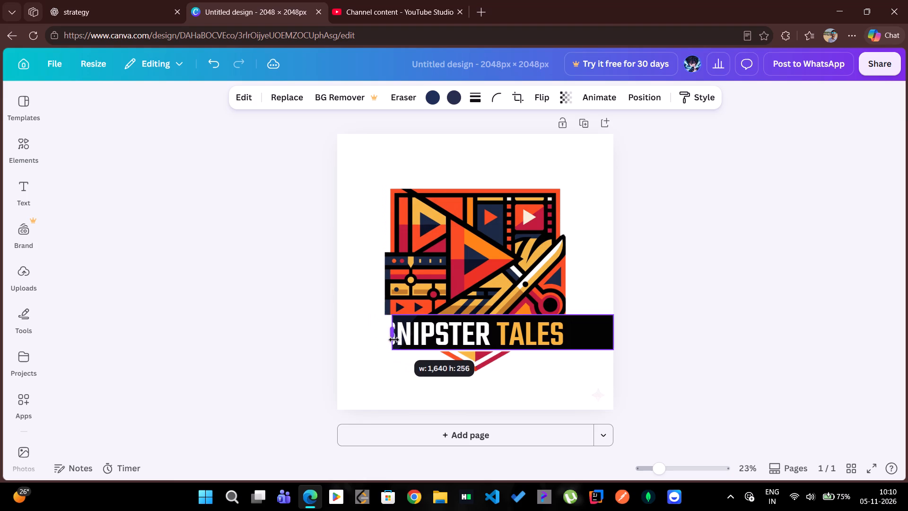
drag(394, 340, 392, 344)
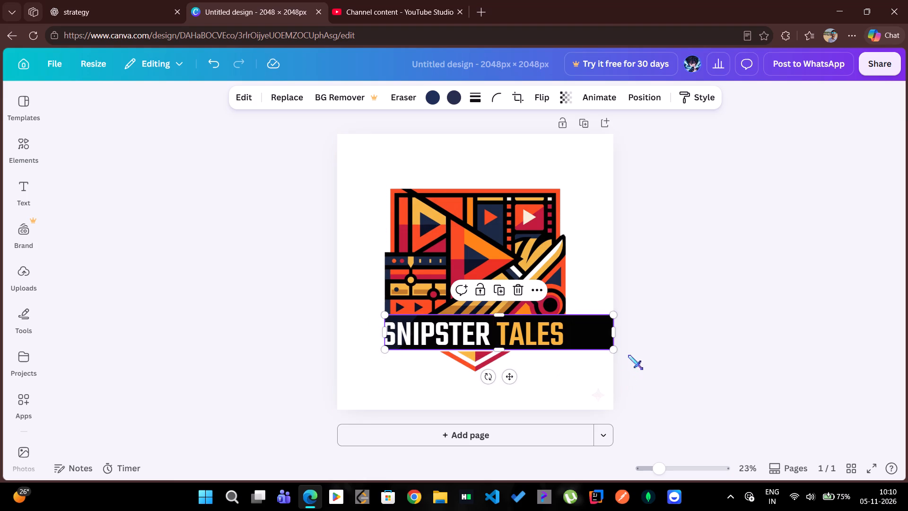
drag(614, 337, 574, 337)
click(569, 336)
double_click(566, 336)
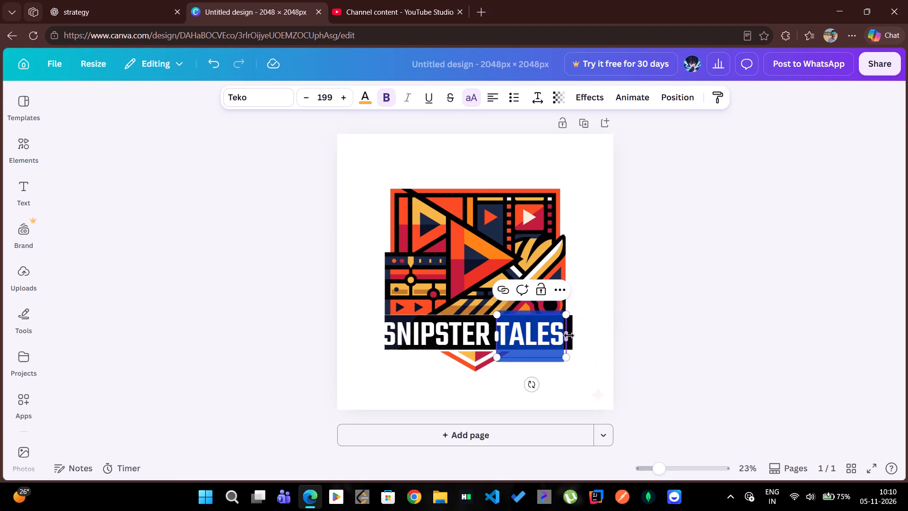
click(579, 334)
click(571, 334)
drag(571, 334, 565, 336)
click(635, 315)
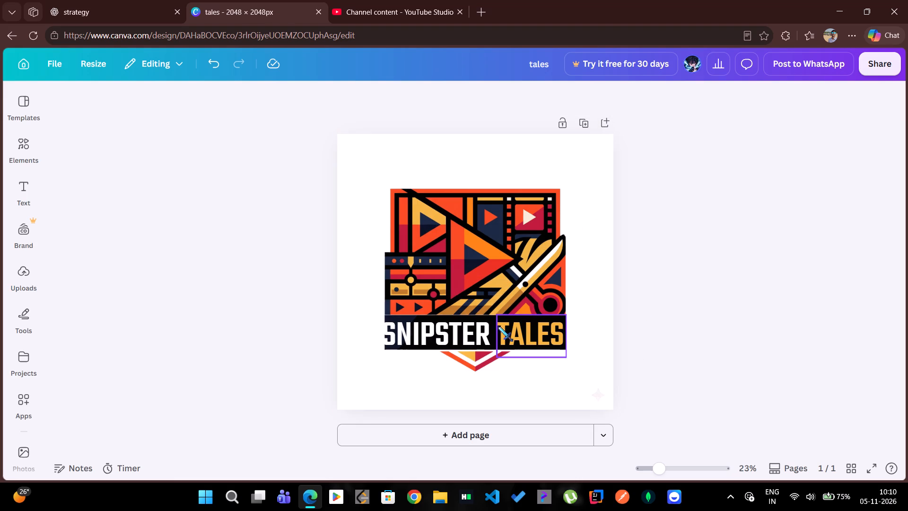
Adjust the SNIPSTER text box so the word starts at the dark band's left edge, undoing the excess resize.
click(406, 359)
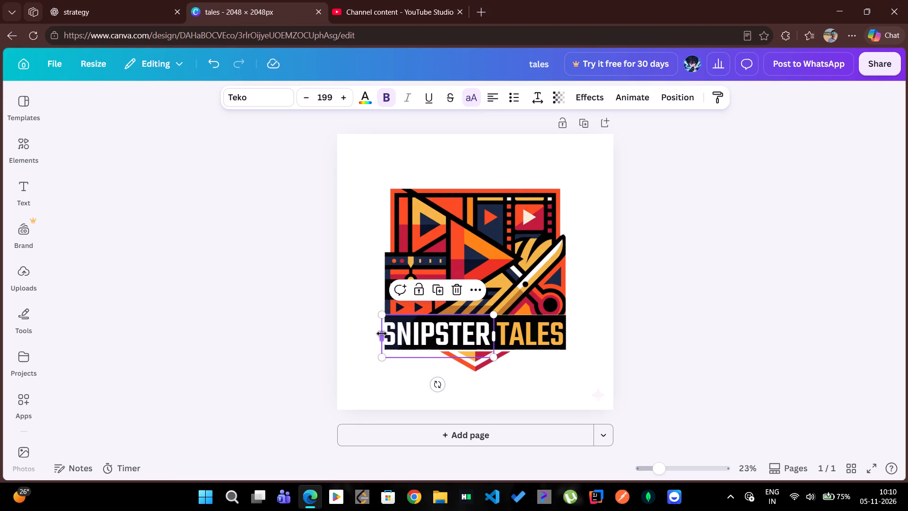
click(382, 334)
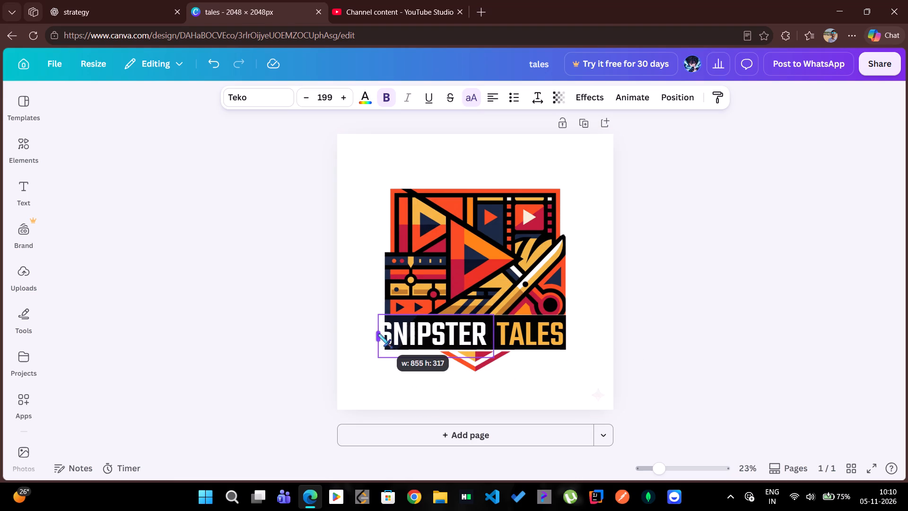
drag(376, 335, 371, 336)
key(ctrl+z)
click(555, 413)
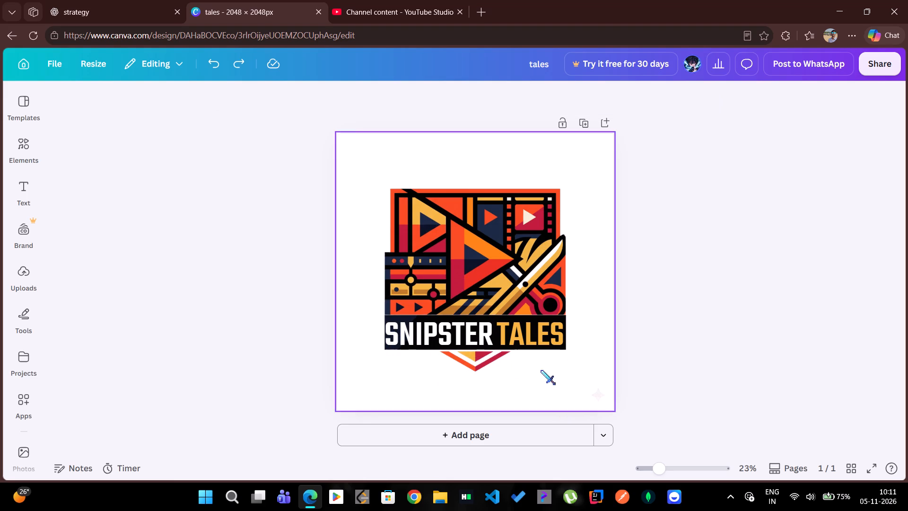
Lock the SNIPSTER text element in place.
click(432, 337)
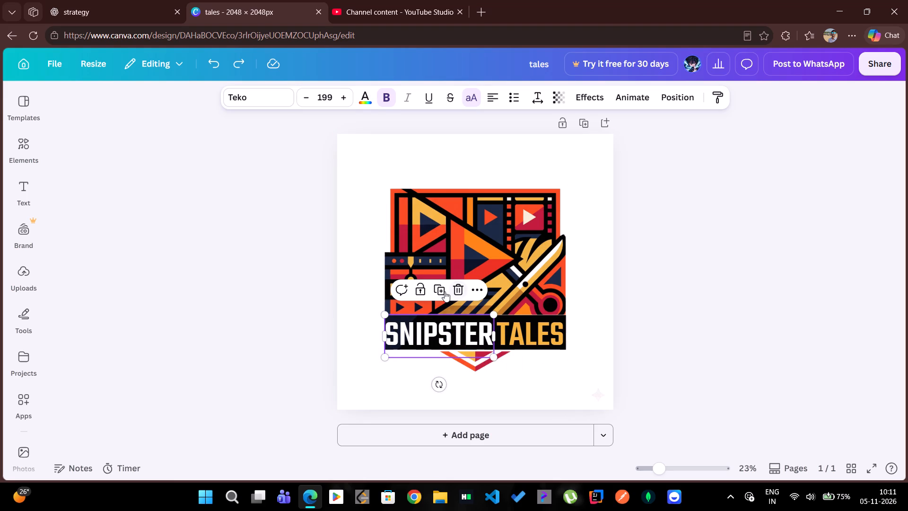
click(418, 291)
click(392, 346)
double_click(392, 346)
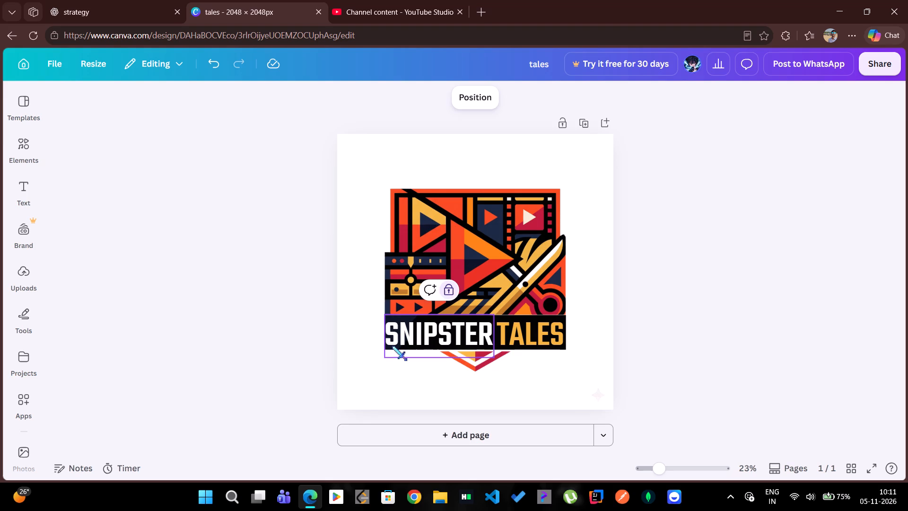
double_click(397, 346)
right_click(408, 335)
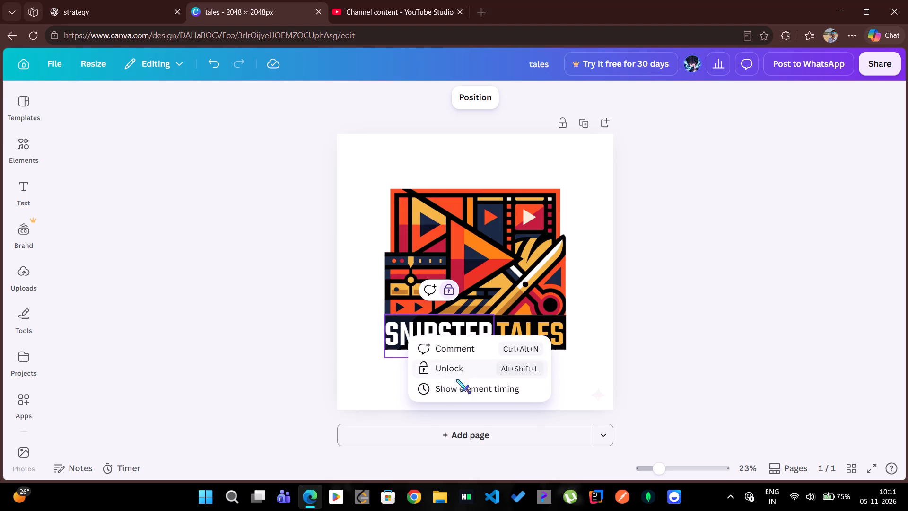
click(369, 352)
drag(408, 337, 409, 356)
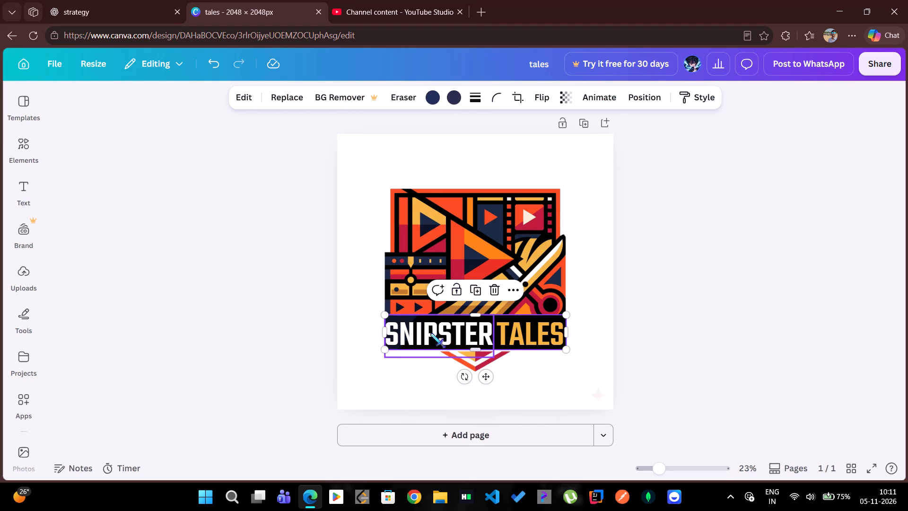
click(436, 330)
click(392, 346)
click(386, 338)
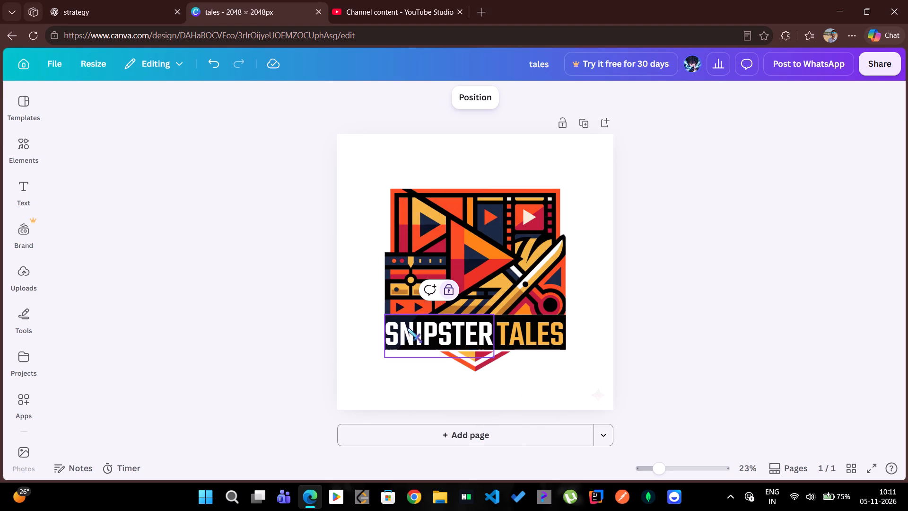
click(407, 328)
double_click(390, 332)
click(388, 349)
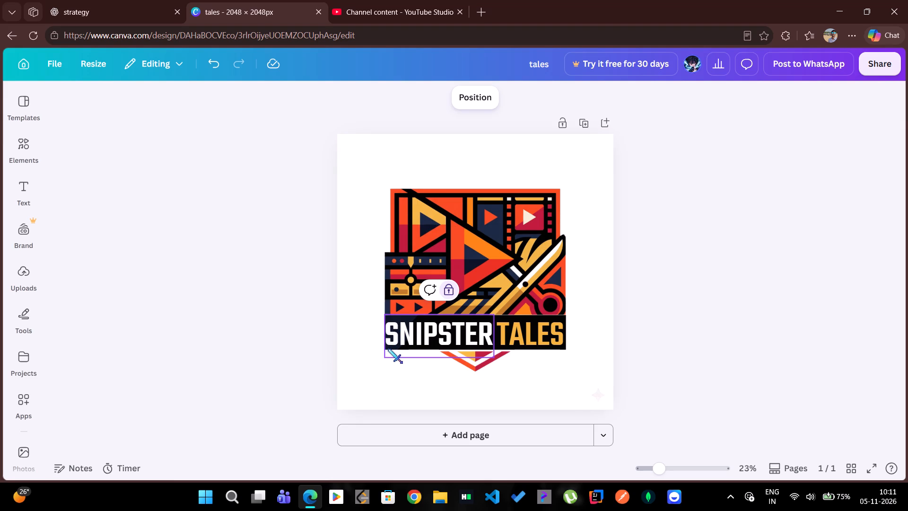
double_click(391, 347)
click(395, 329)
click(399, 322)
Widen the dark band slightly on both sides so it extends just beyond the SNIPSTER TALES words.
click(494, 346)
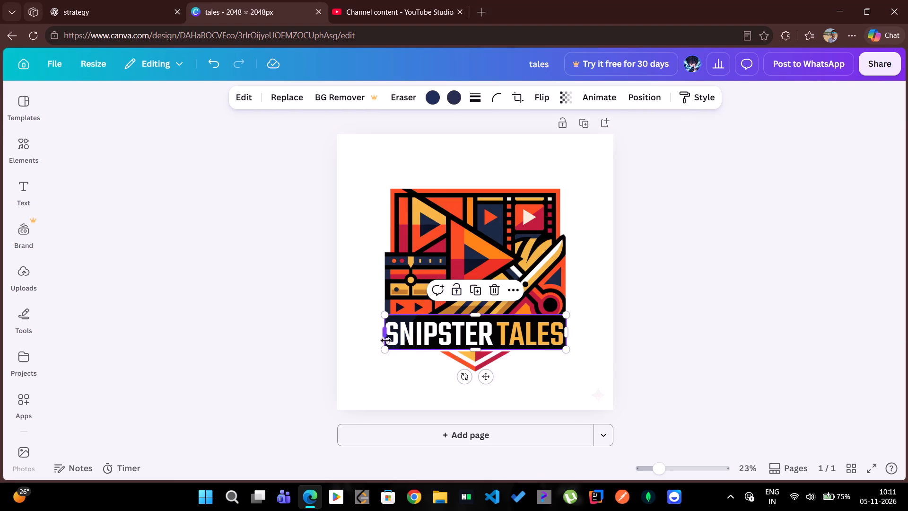
drag(383, 333, 384, 333)
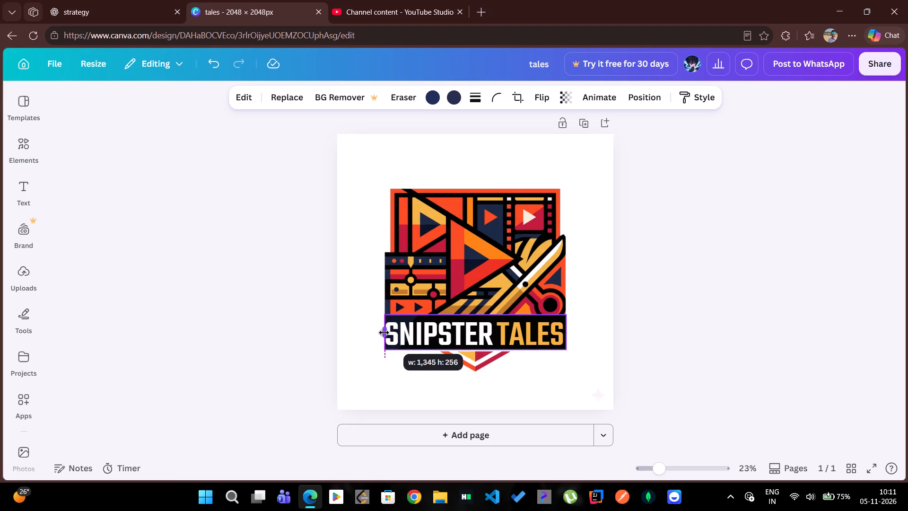
drag(384, 333, 378, 333)
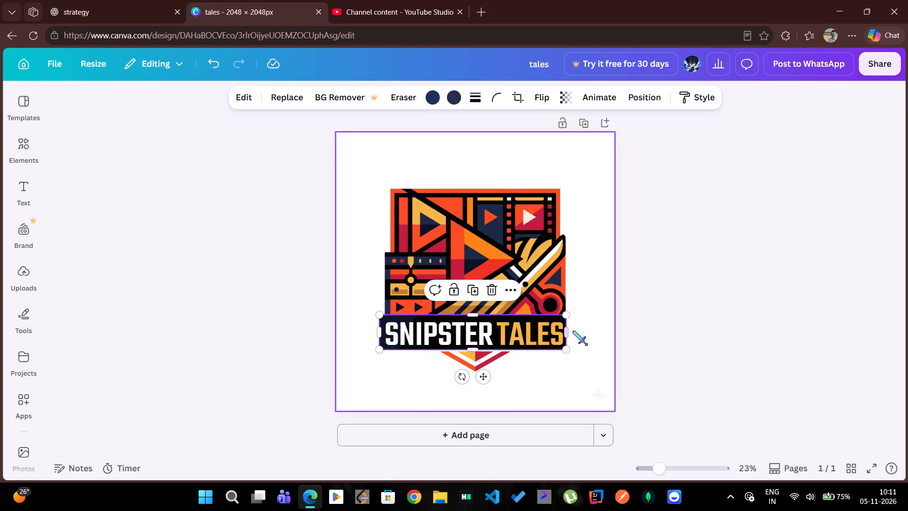
drag(565, 335, 571, 335)
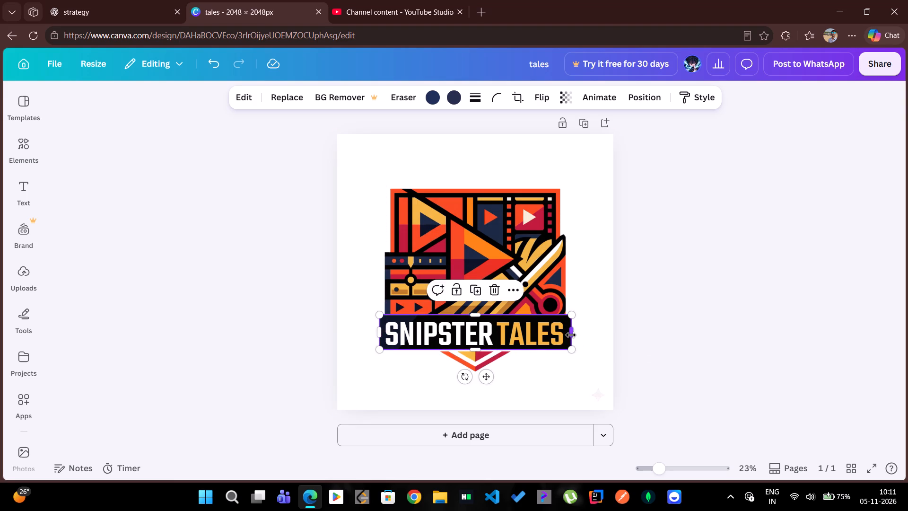
click(575, 373)
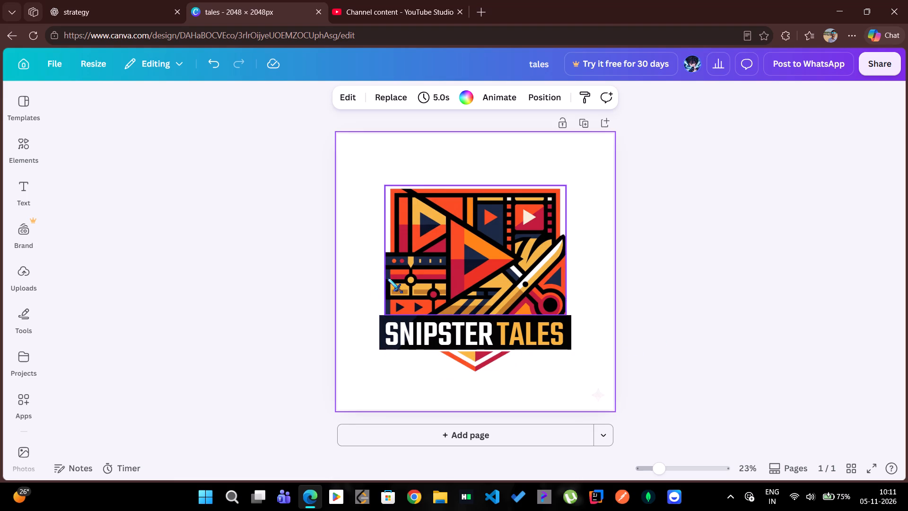
Duplicate the dark band and move the copy above it, toward the page's left side.
click(555, 379)
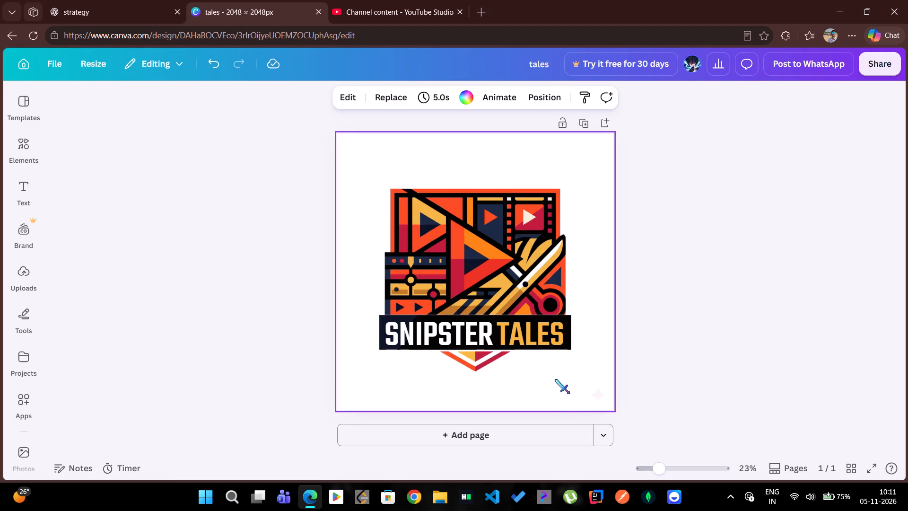
click(382, 344)
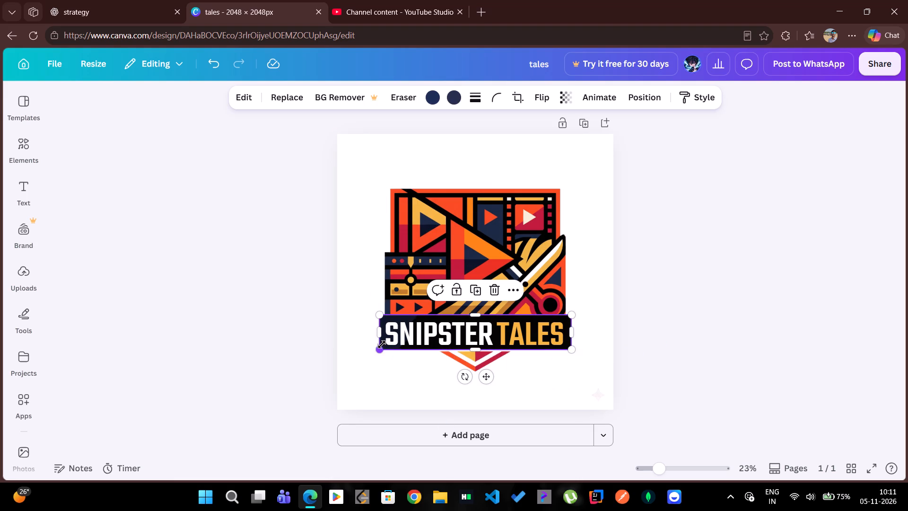
key(ctrl+d)
drag(478, 334, 424, 321)
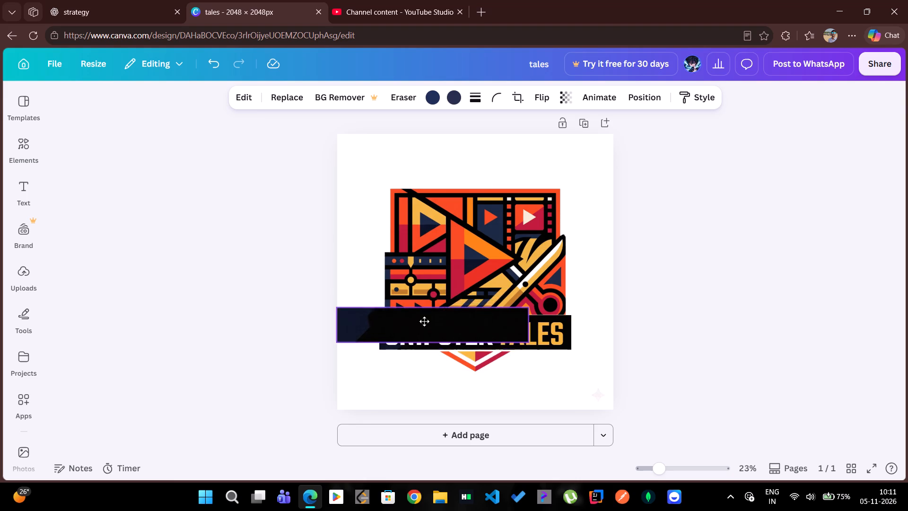
drag(424, 321, 345, 267)
Enlarge the duplicated band into a nearly square dark panel about 1,580 px tall and position it over the whole logo.
drag(339, 252, 350, 135)
click(350, 132)
drag(350, 231, 479, 307)
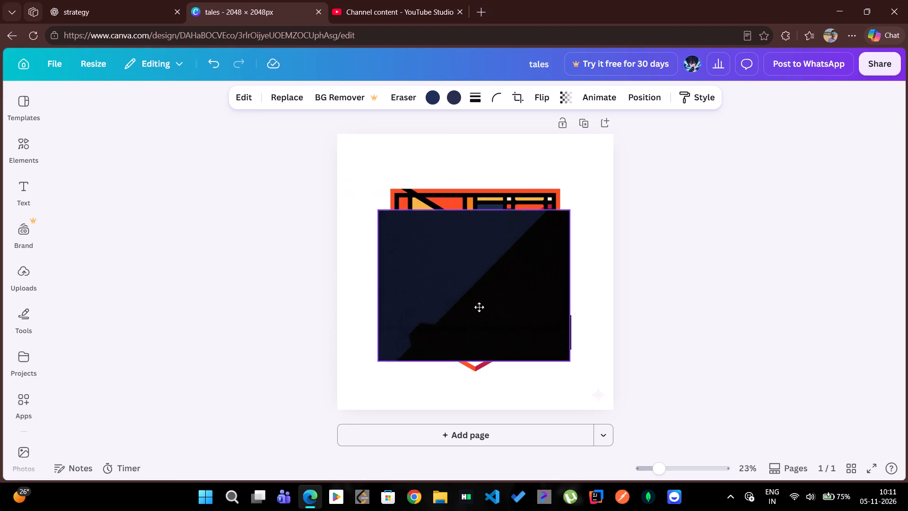
drag(479, 307, 468, 266)
drag(463, 323, 463, 385)
drag(555, 274, 574, 282)
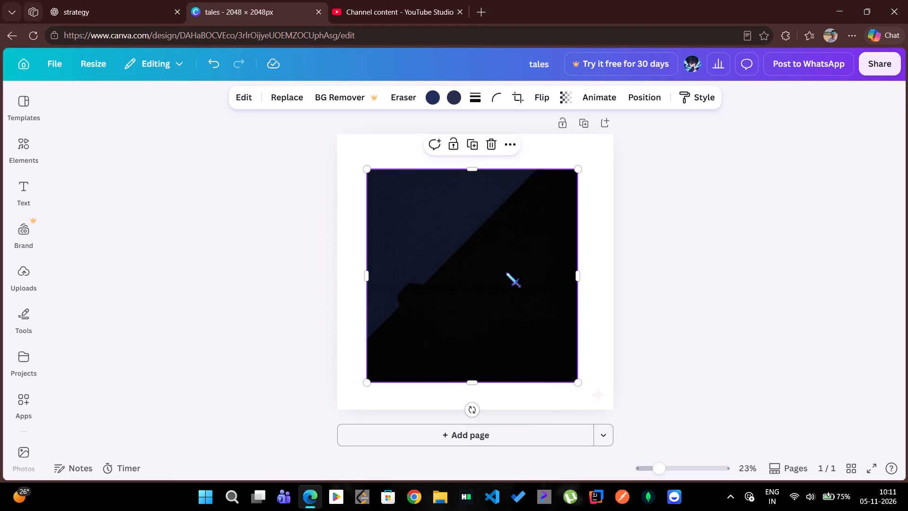
drag(495, 269, 504, 320)
drag(504, 319, 502, 306)
drag(502, 293, 502, 283)
drag(502, 277, 504, 258)
Send the large dark panel backward through the layers until it sits behind the artwork and the SNIPSTER TALES text.
right_click(504, 258)
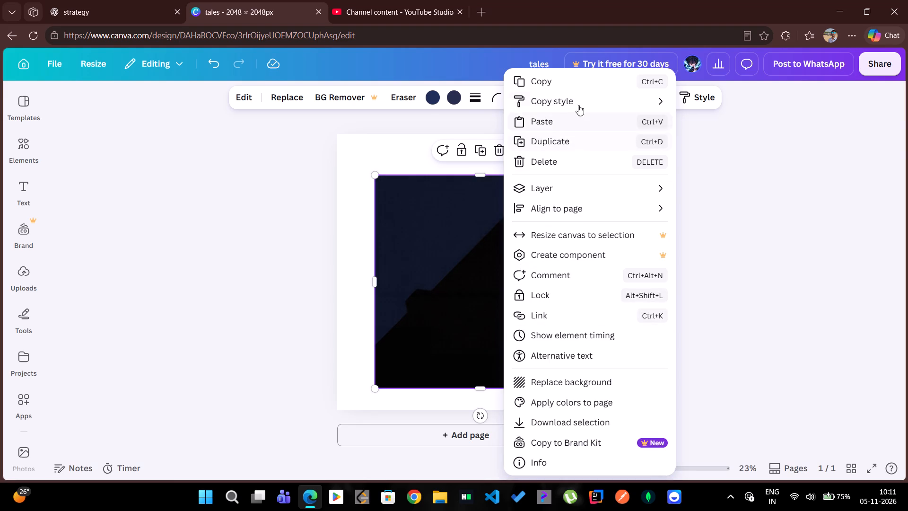
click(569, 183)
click(657, 192)
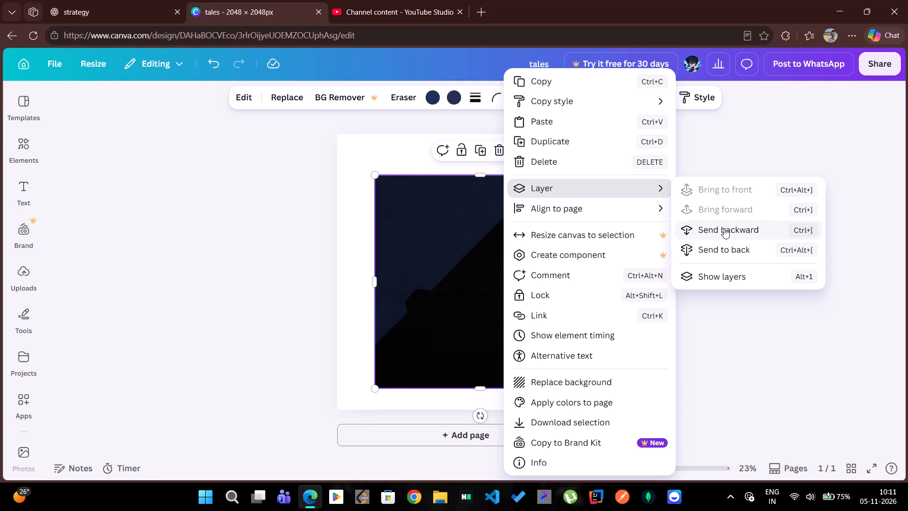
click(724, 228)
double_click(721, 227)
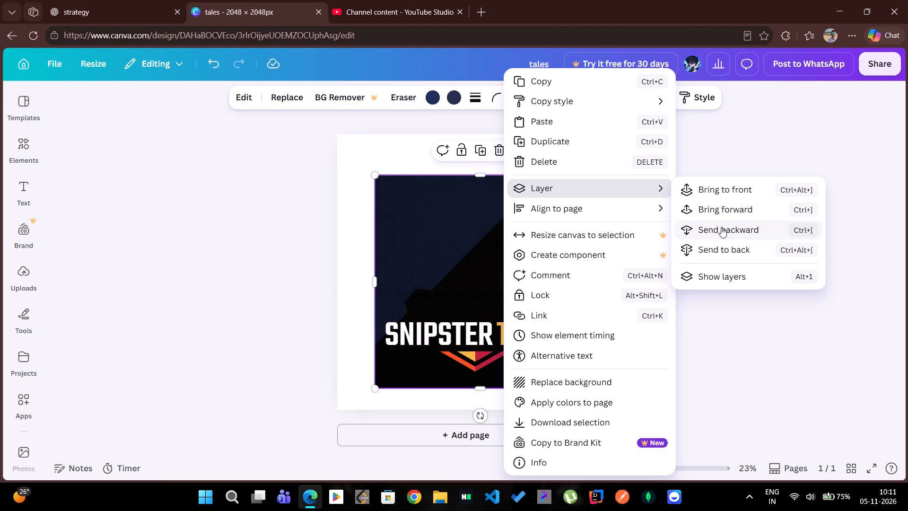
click(721, 227)
click(774, 345)
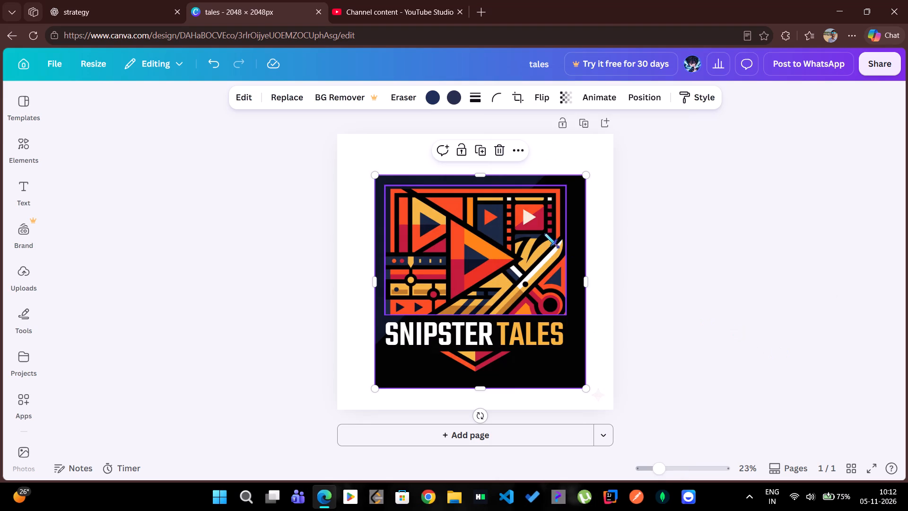
click(671, 313)
Shift the dark panel and trim all four sides closer to the logo, about 1,424 px wide to match the band.
click(571, 282)
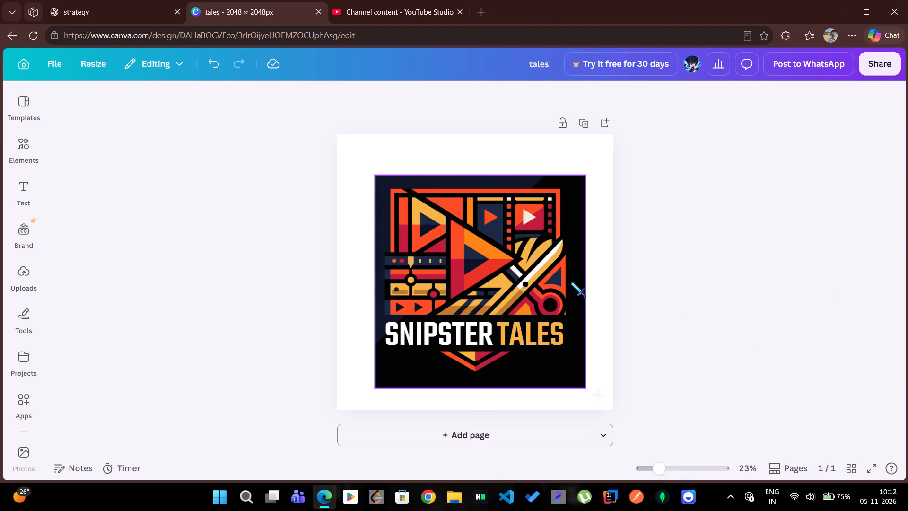
double_click(586, 283)
drag(581, 281, 571, 278)
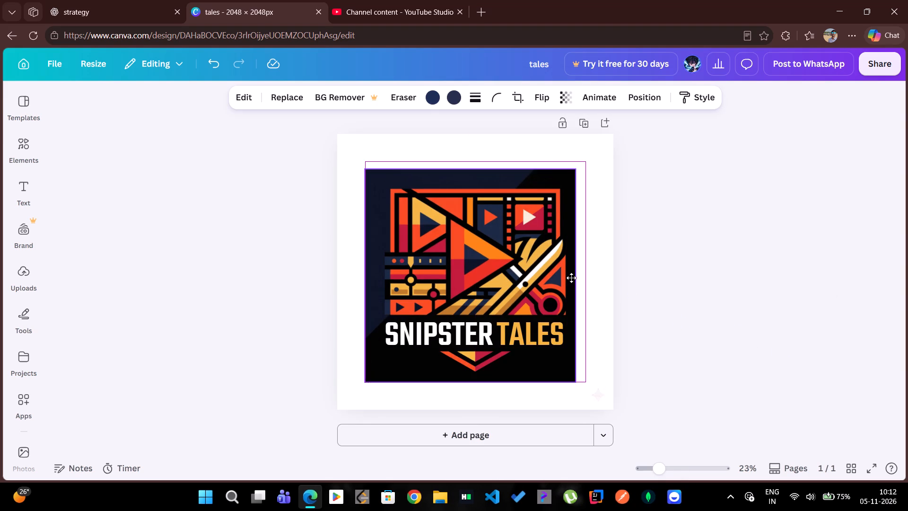
drag(571, 278, 574, 275)
drag(581, 274, 571, 273)
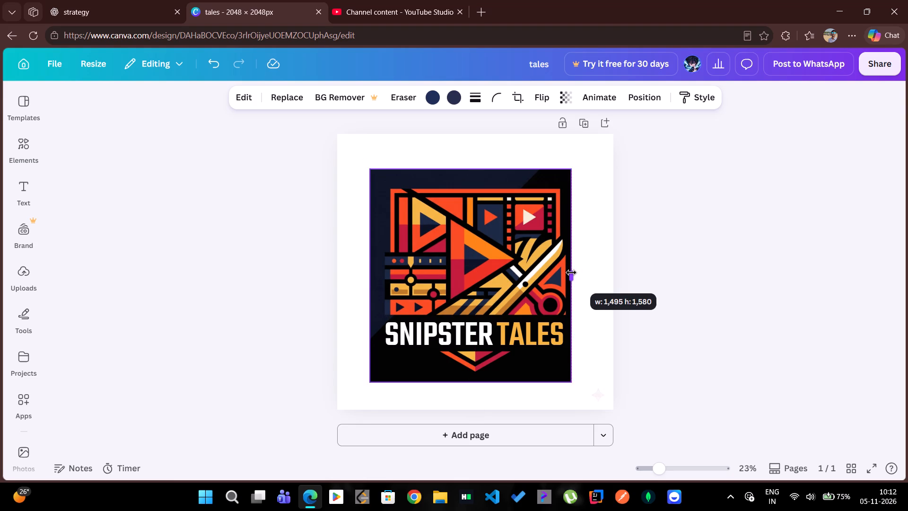
drag(571, 273, 573, 273)
drag(373, 275, 385, 271)
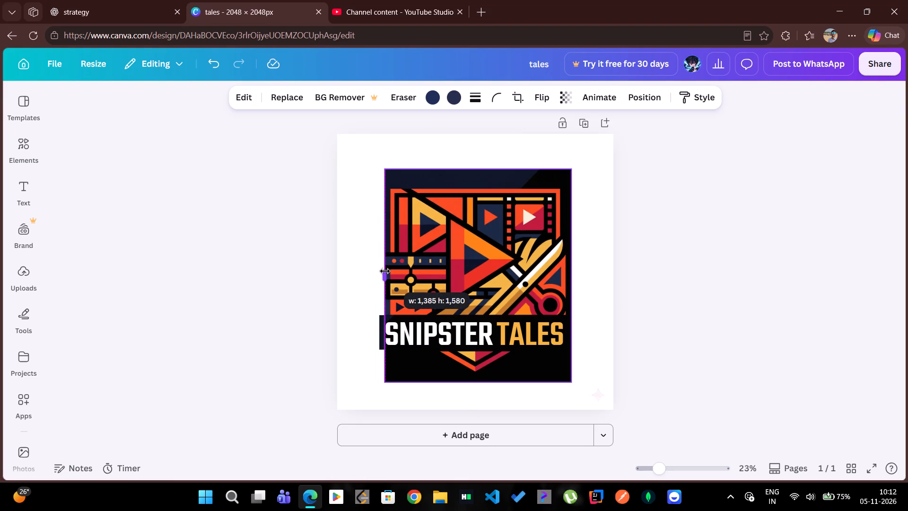
drag(385, 271, 383, 271)
drag(478, 382, 476, 374)
drag(472, 170, 471, 185)
click(625, 262)
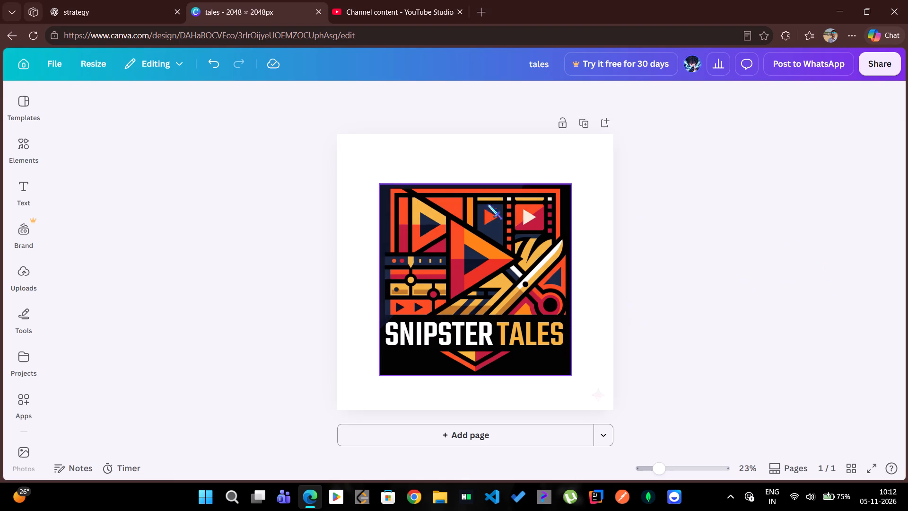
Extend the dark panel's bottom and top edges to make it about 1,532 px tall, leaving margin around the logo.
click(516, 370)
drag(477, 379, 477, 384)
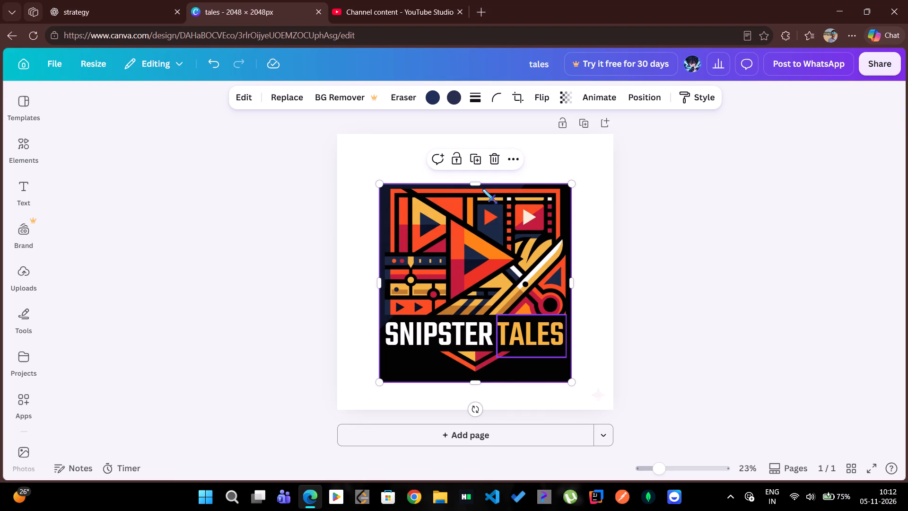
drag(477, 181, 478, 172)
click(576, 260)
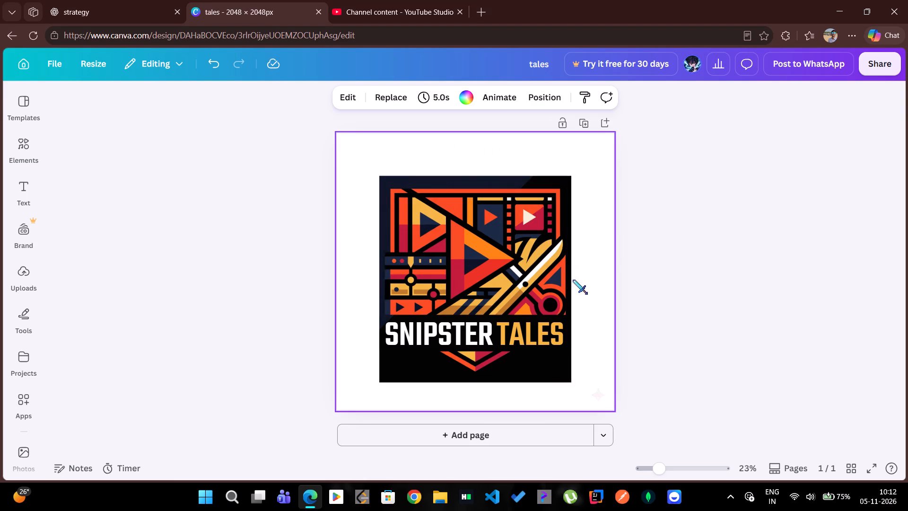
Widen the dark panel on its right side to about 1,472 px, and extend its left edge slightly outward.
click(570, 282)
drag(570, 282, 573, 282)
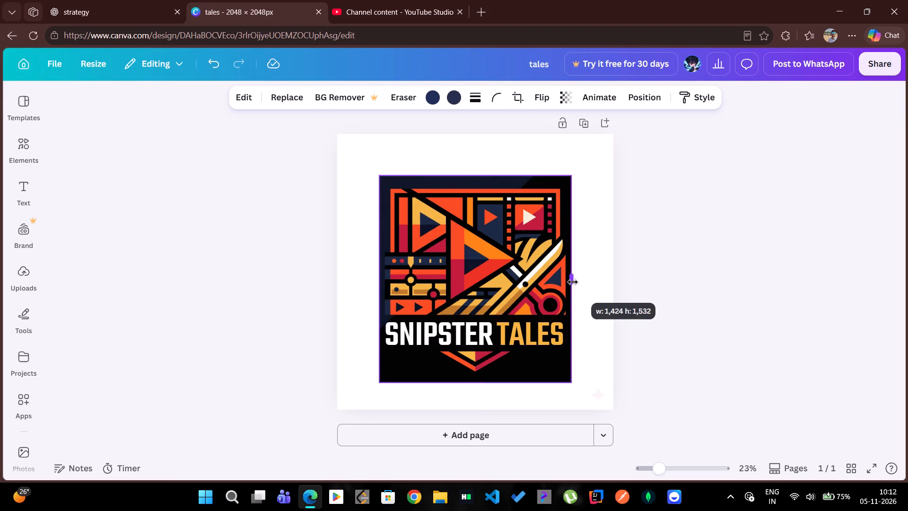
drag(573, 282, 576, 282)
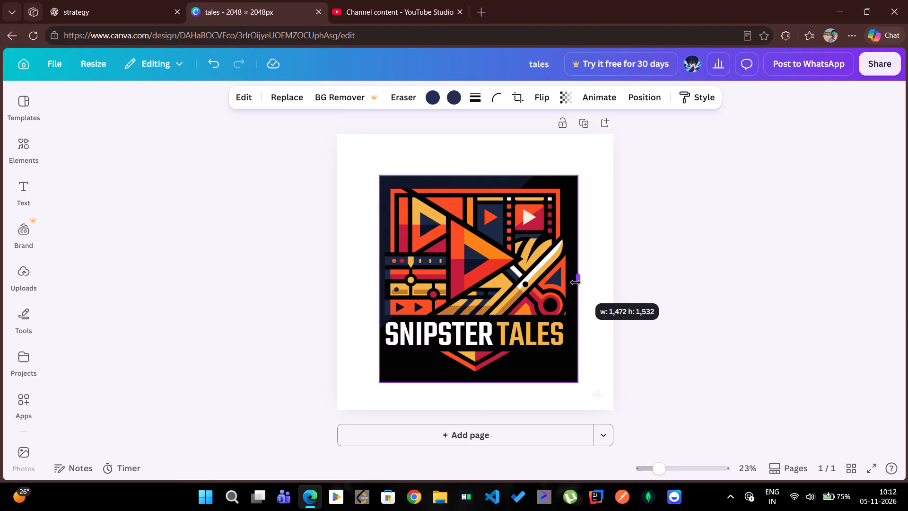
drag(576, 282, 573, 282)
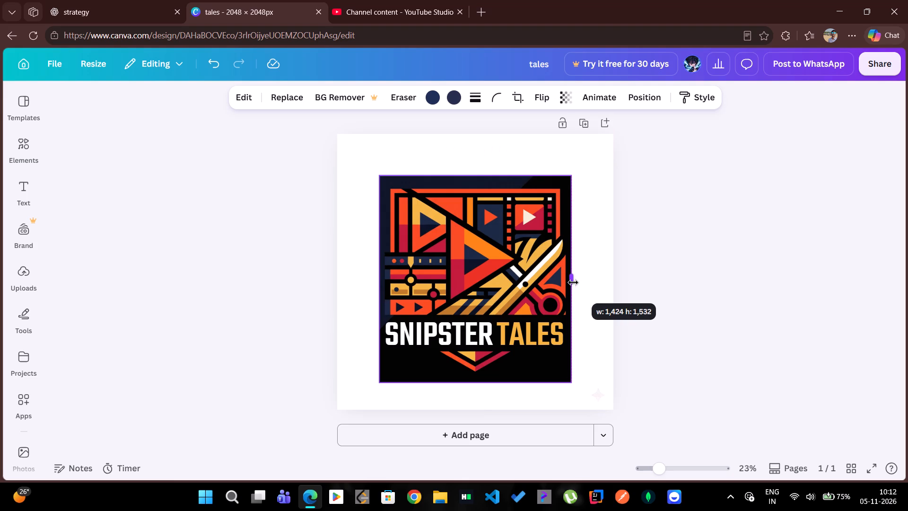
drag(573, 282, 576, 283)
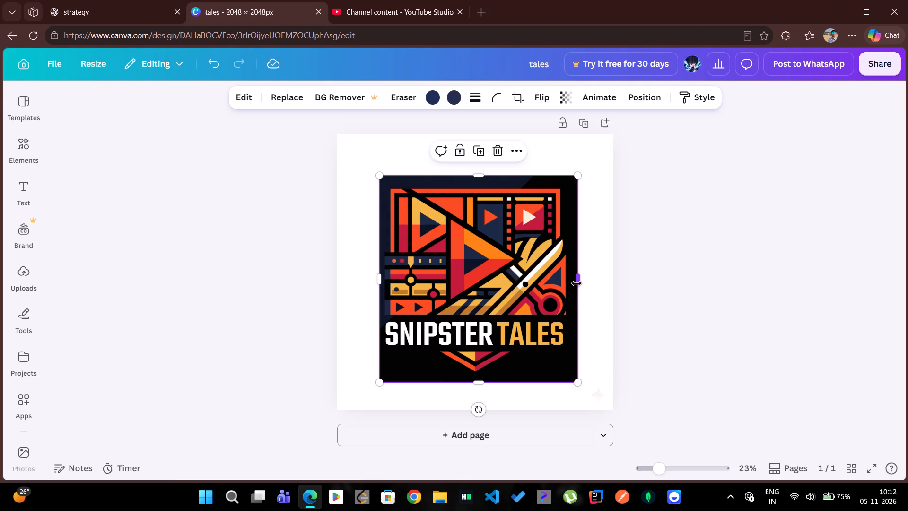
drag(383, 283, 378, 283)
click(665, 296)
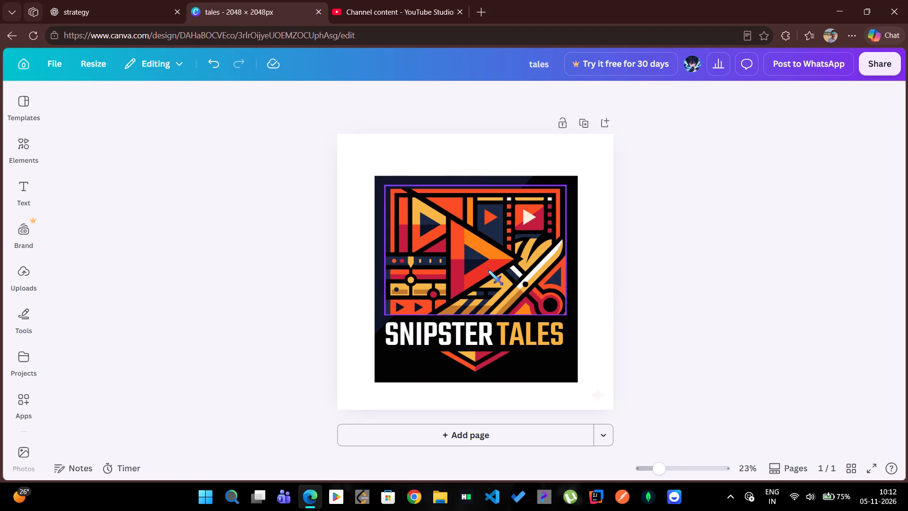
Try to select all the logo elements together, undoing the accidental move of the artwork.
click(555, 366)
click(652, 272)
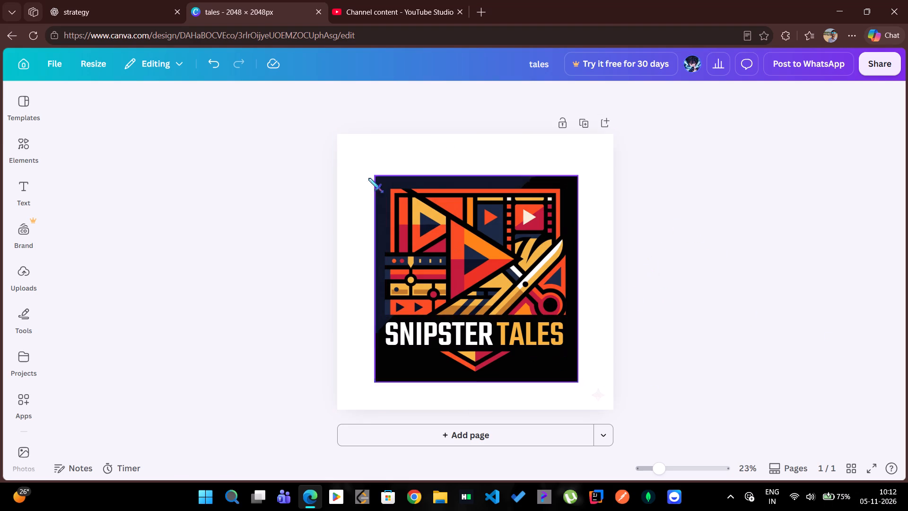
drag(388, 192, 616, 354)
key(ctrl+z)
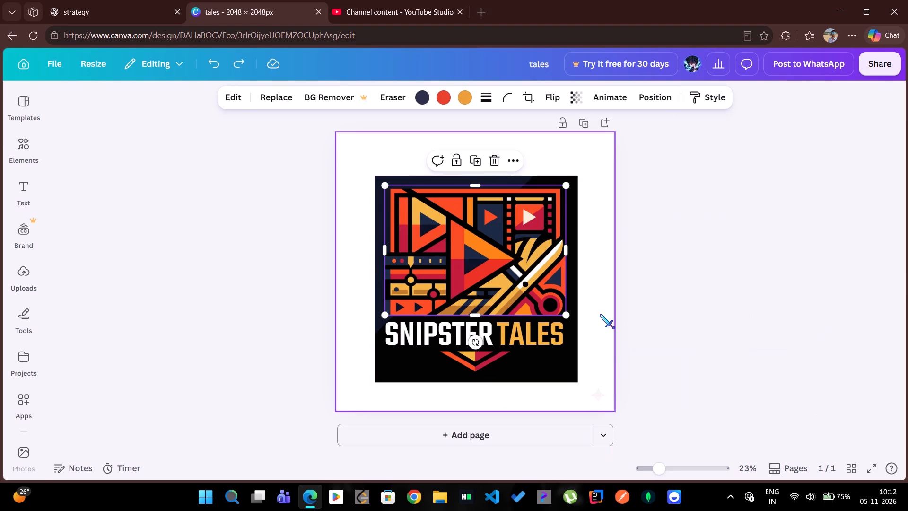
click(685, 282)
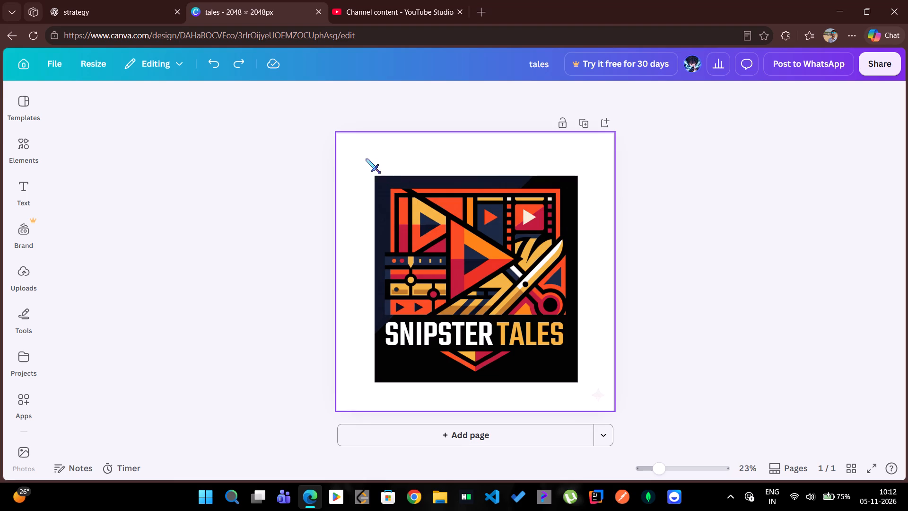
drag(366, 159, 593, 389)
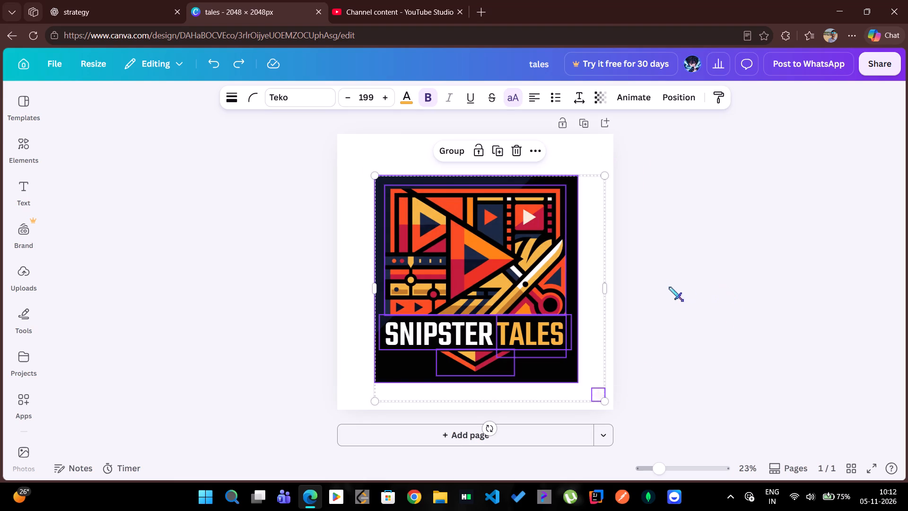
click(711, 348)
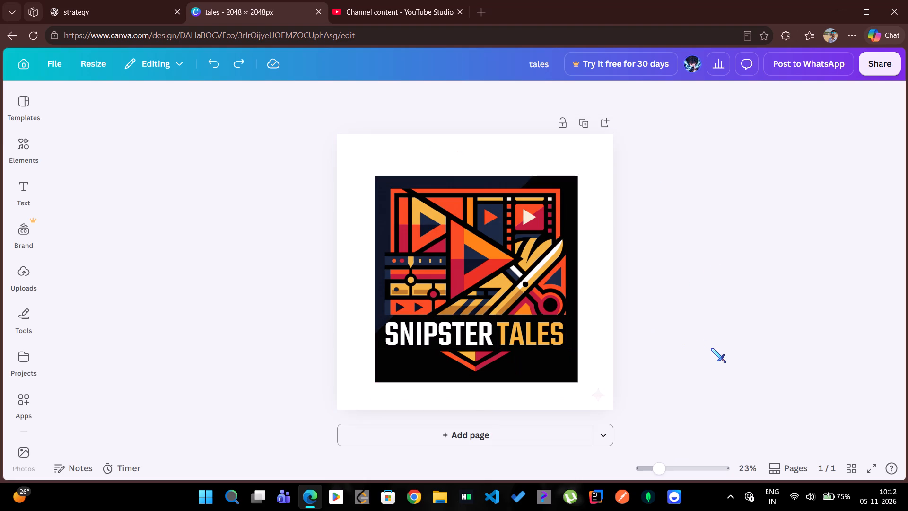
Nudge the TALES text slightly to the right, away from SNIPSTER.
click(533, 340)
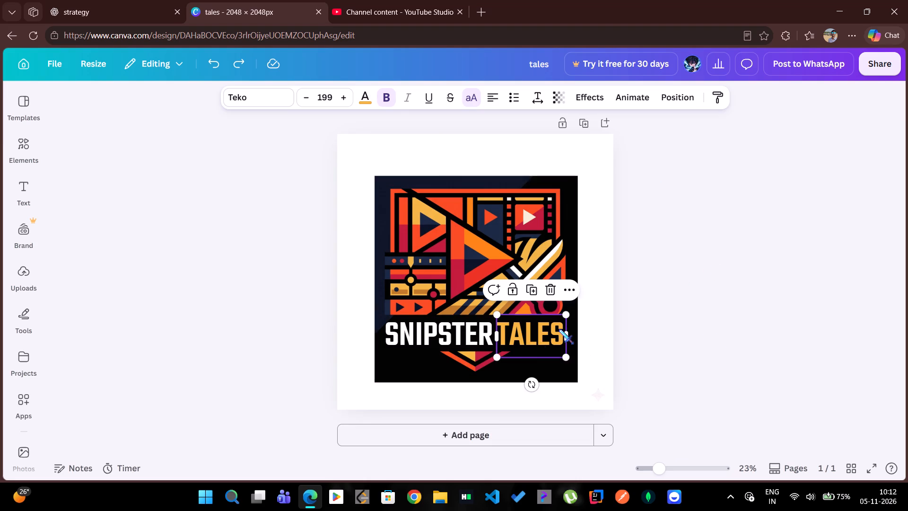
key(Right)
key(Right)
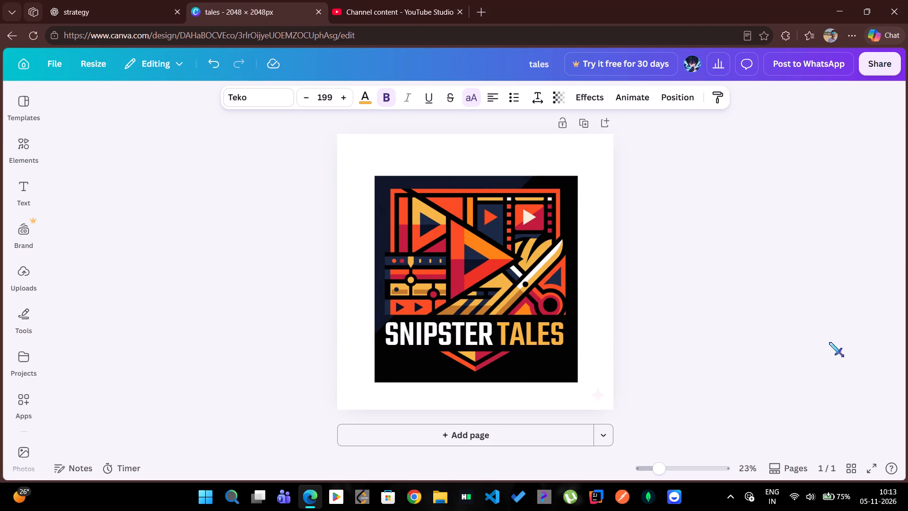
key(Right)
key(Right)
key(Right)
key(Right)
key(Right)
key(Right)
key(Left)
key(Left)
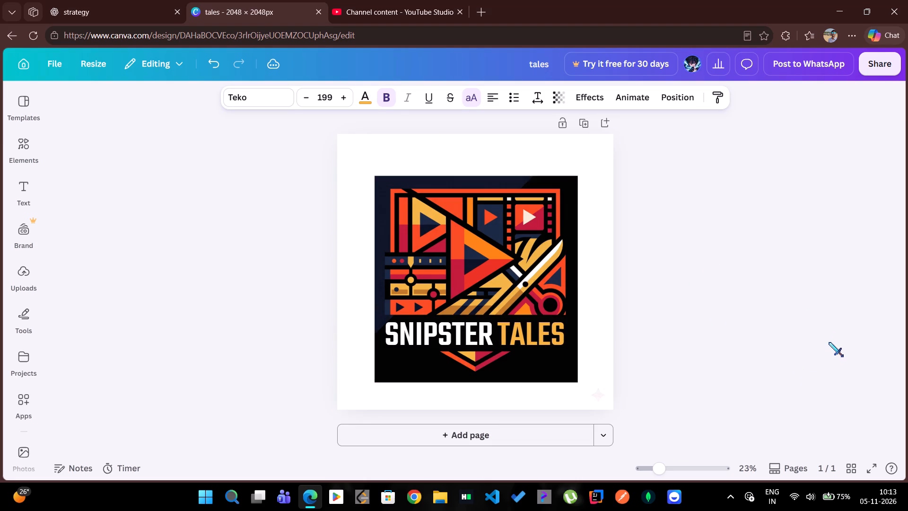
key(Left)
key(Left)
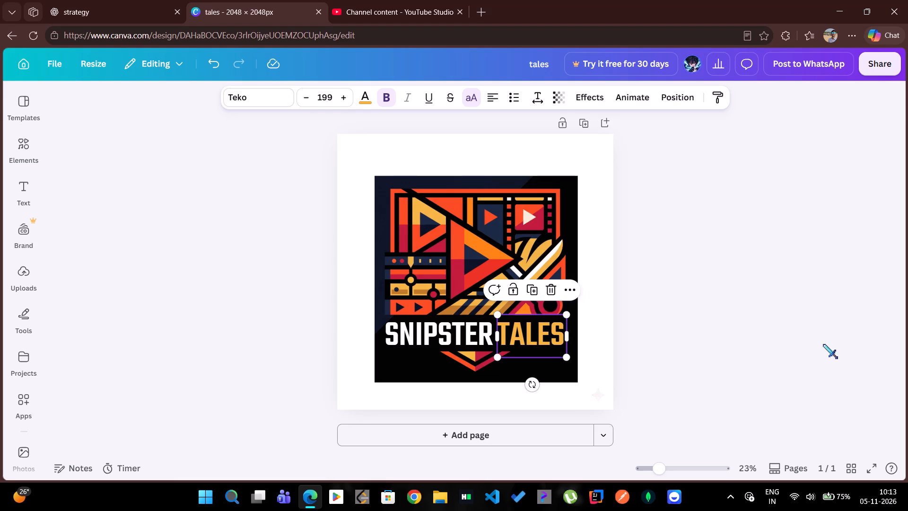
Undo the TALES nudge and the dark panel's left-side extension, keeping its right-side widening.
key(ctrl+z)
key(ctrl+z)
key(ctrl+z)
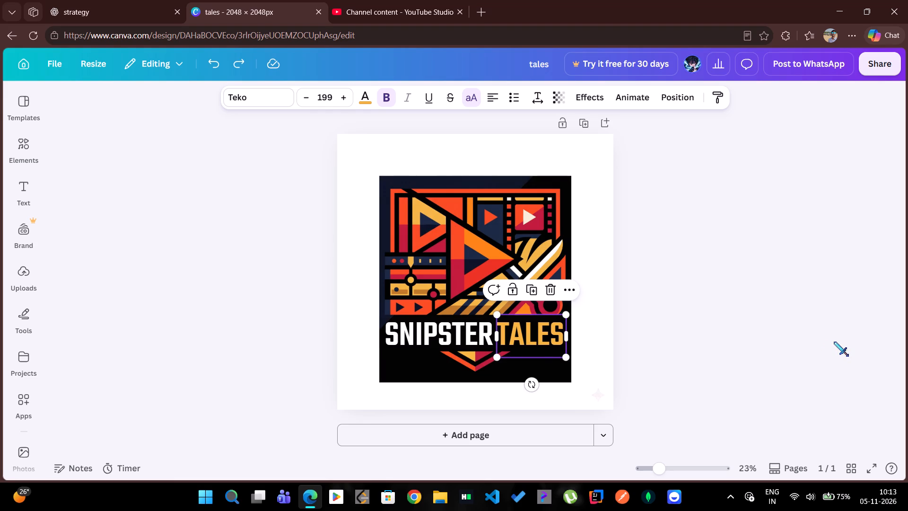
key(ctrl+y)
drag(725, 317, 728, 326)
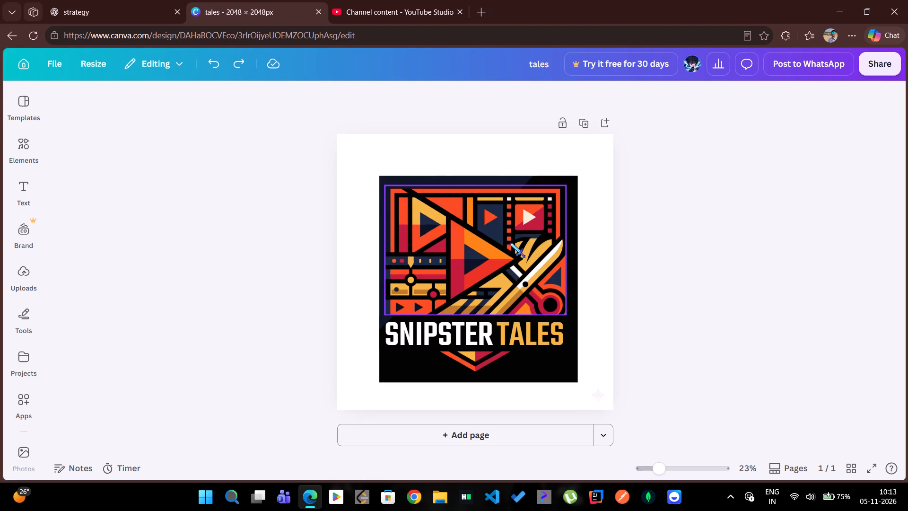
Nudge the large dark panel slightly left to better center it behind the logo.
click(526, 370)
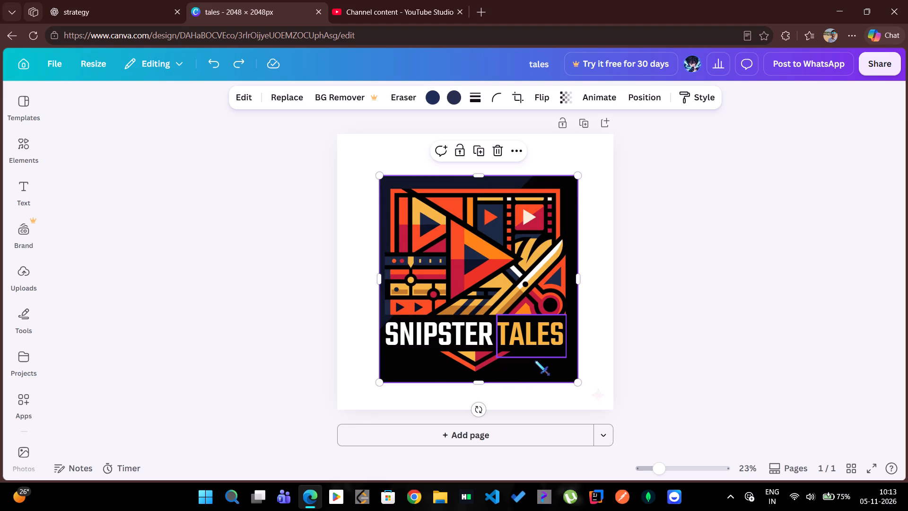
key(Left)
key(Left)
key(Left)
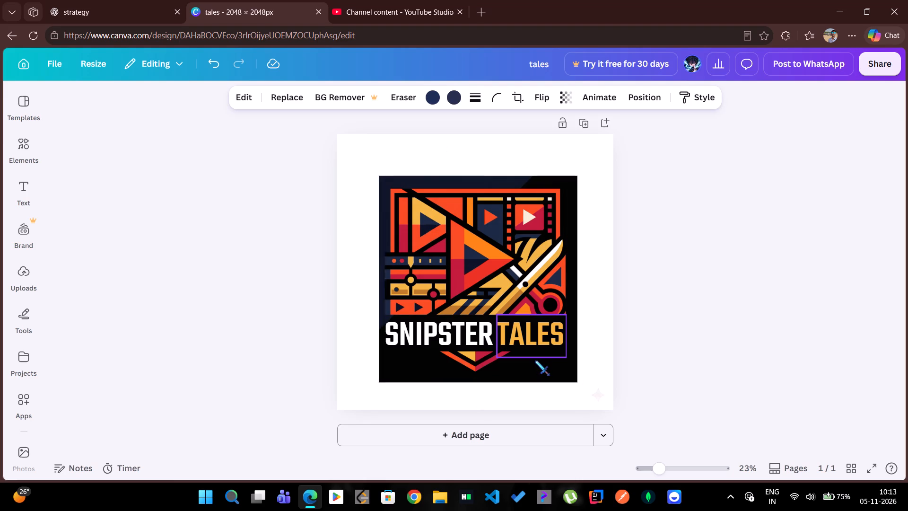
key(Left)
key(Left)
key(Left)
key(Left)
click(614, 337)
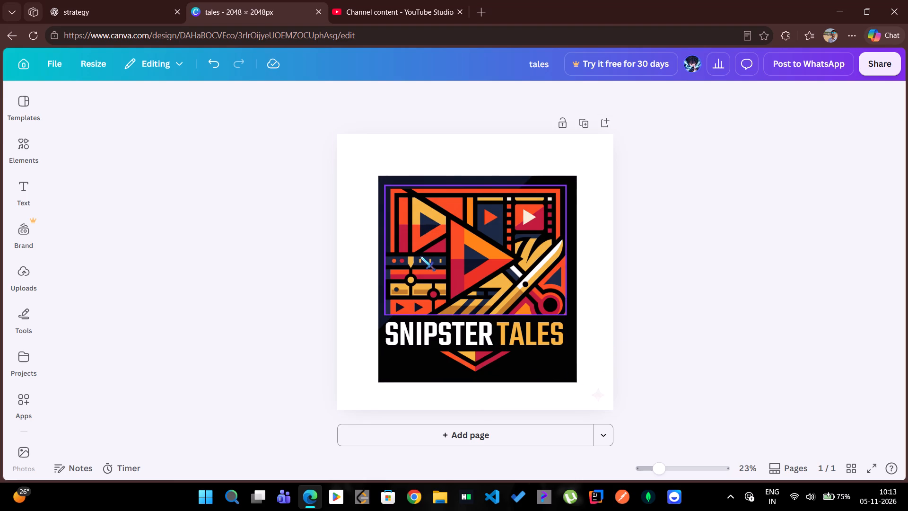
Nudge the large dark panel slightly left behind the logo artwork.
click(420, 256)
click(393, 377)
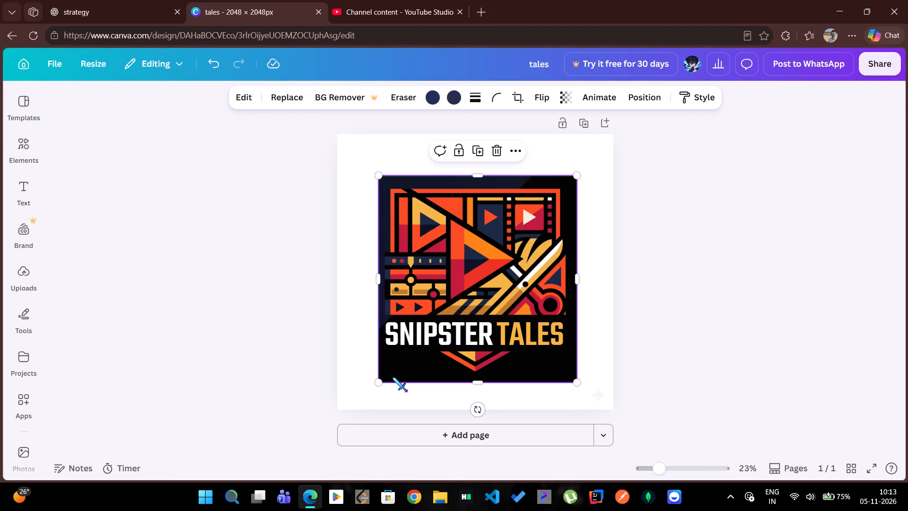
key(Left)
key(Left)
key(Left)
key(Left)
key(Left)
key(Left)
key(Left)
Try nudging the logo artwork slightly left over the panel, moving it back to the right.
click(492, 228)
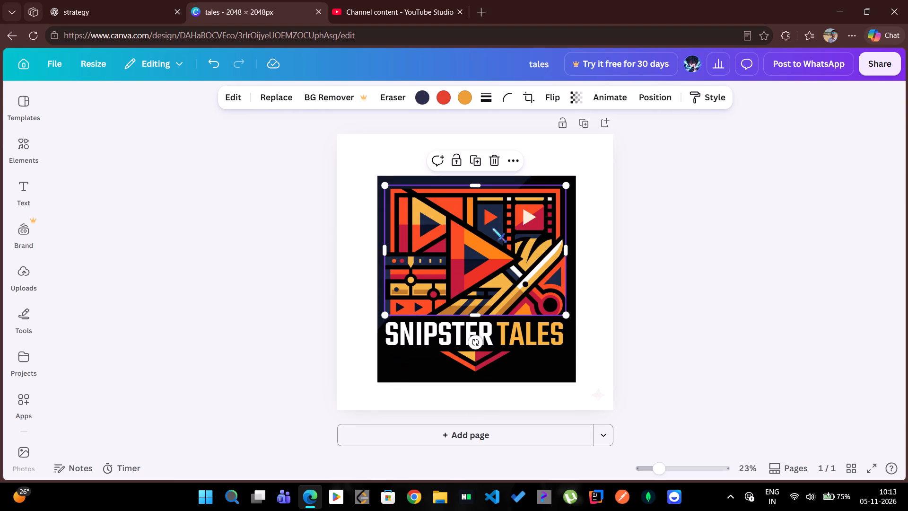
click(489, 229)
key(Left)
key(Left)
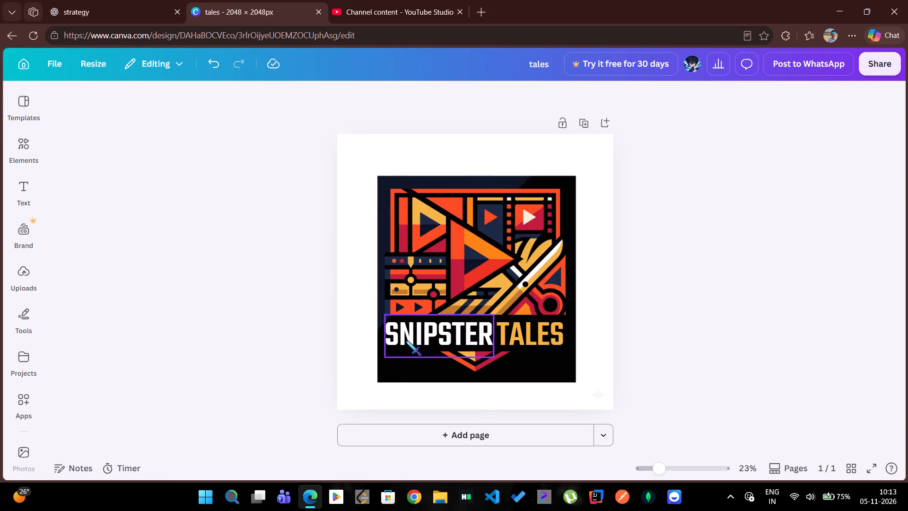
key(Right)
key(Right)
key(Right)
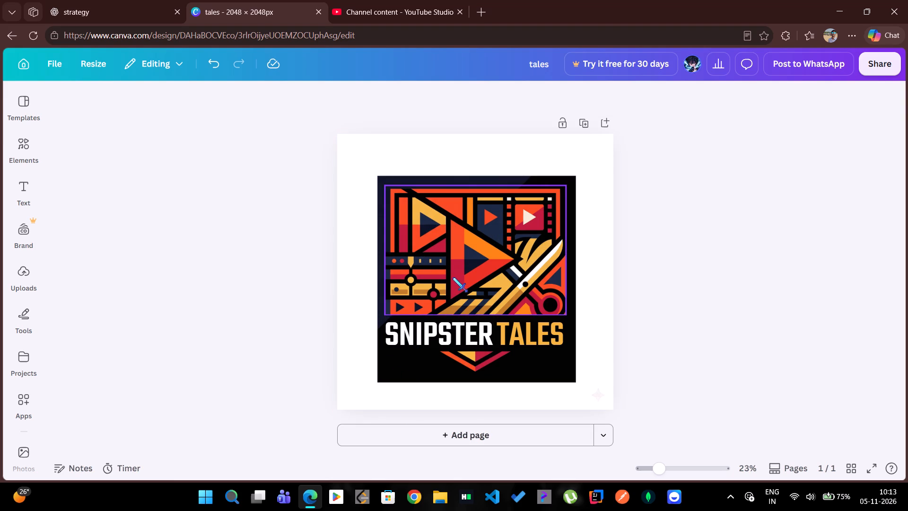
Fine-tune the dark panel's horizontal position with small nudges left and a slight correction back to the right.
click(394, 386)
click(402, 371)
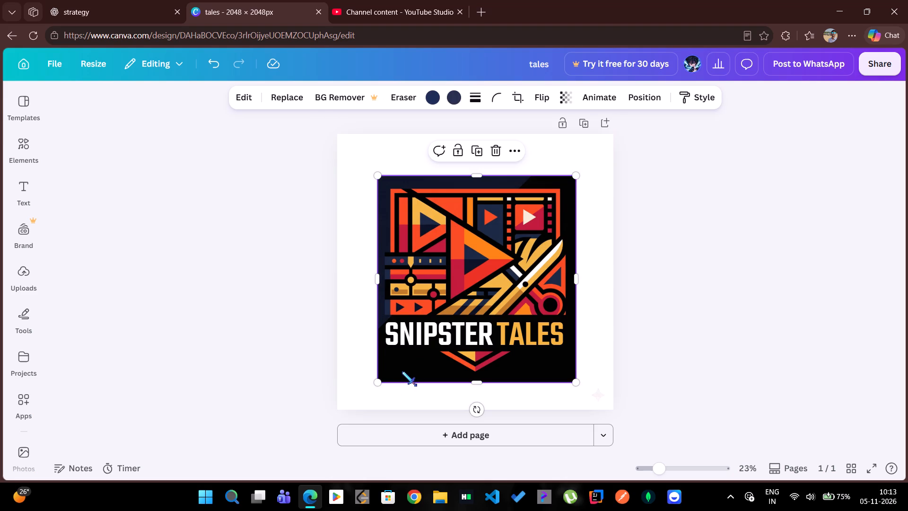
key(Left)
key(Left)
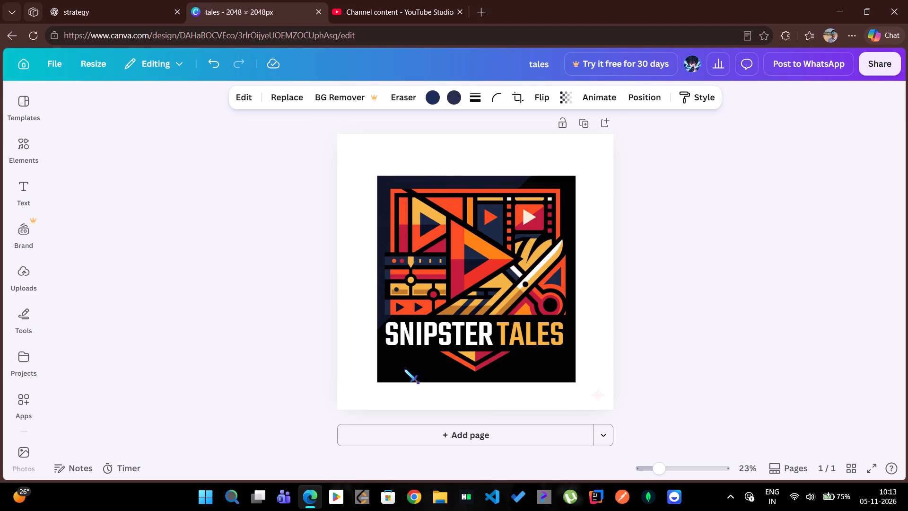
key(Left)
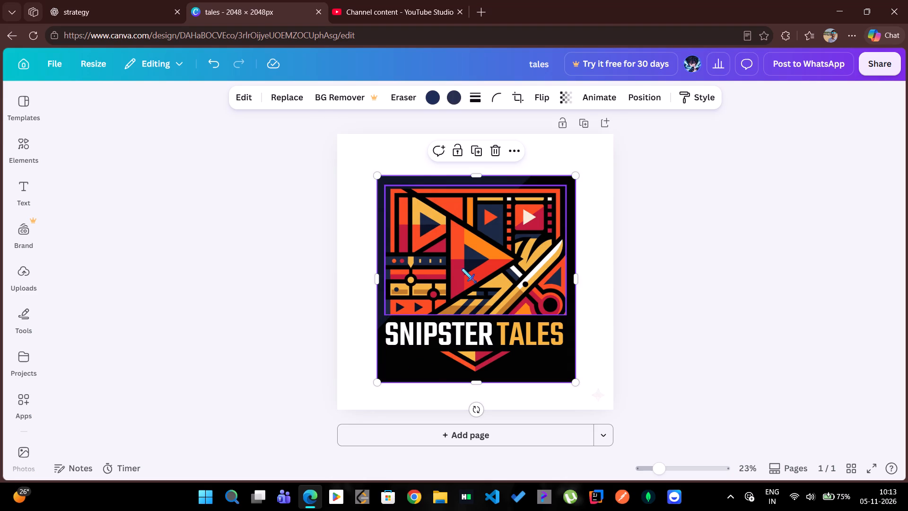
key(Left)
key(Left)
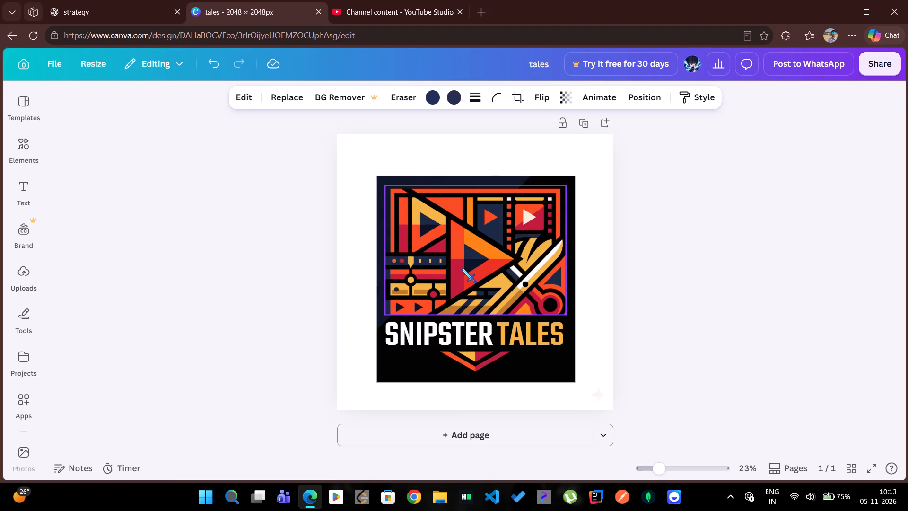
key(Left)
key(Left)
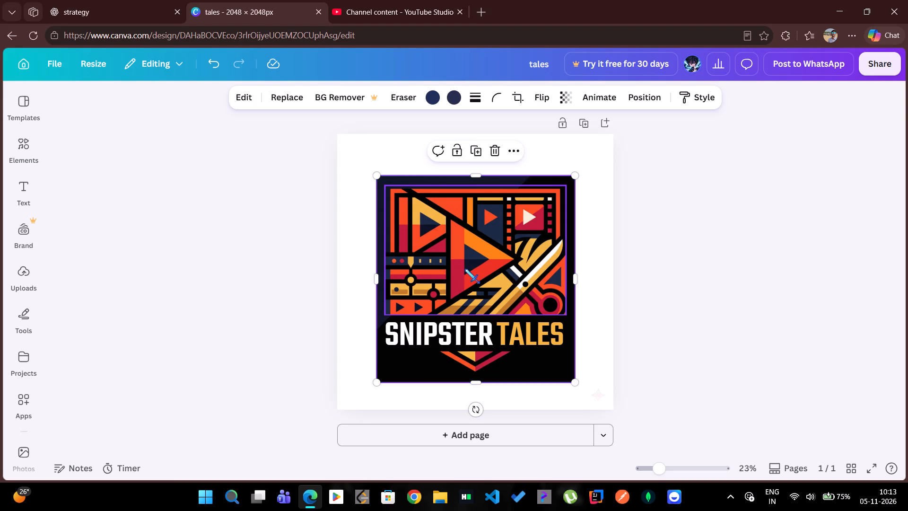
key(Right)
key(Right)
click(787, 251)
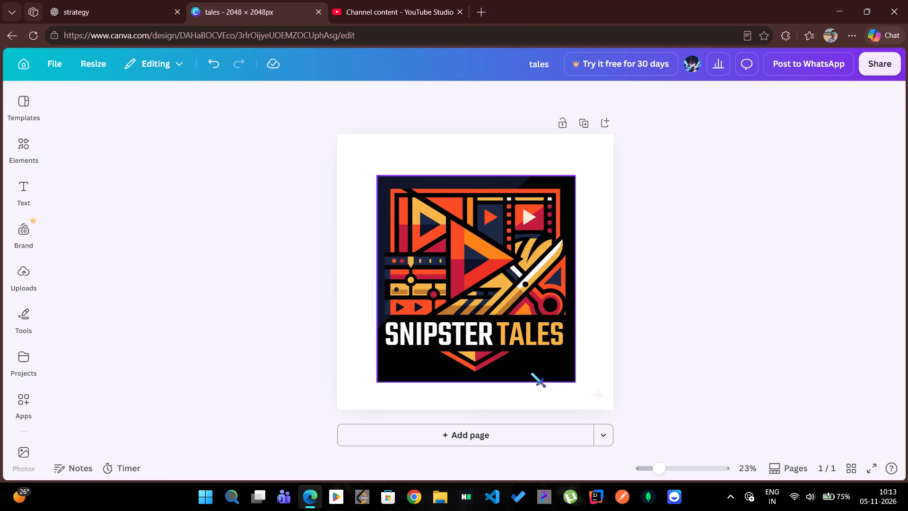
Nudge the dark panel slightly upward behind the logo.
click(518, 379)
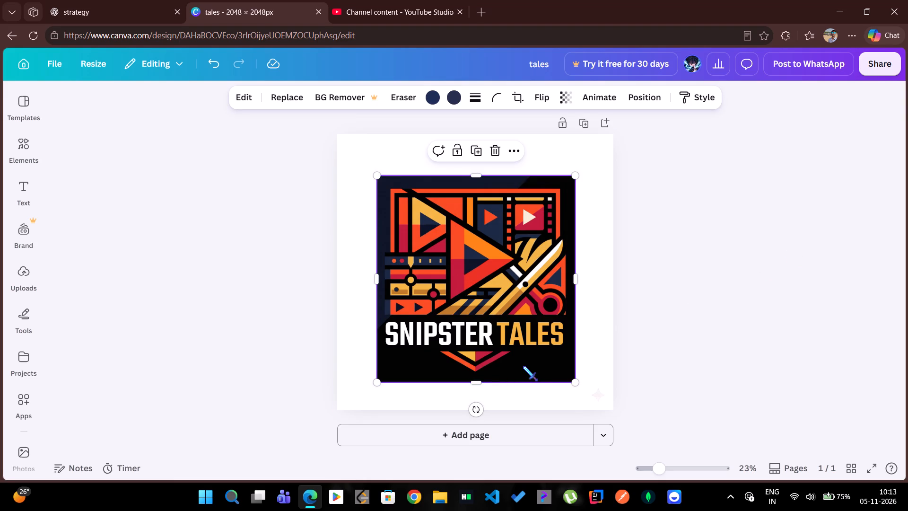
key(Up)
key(Up)
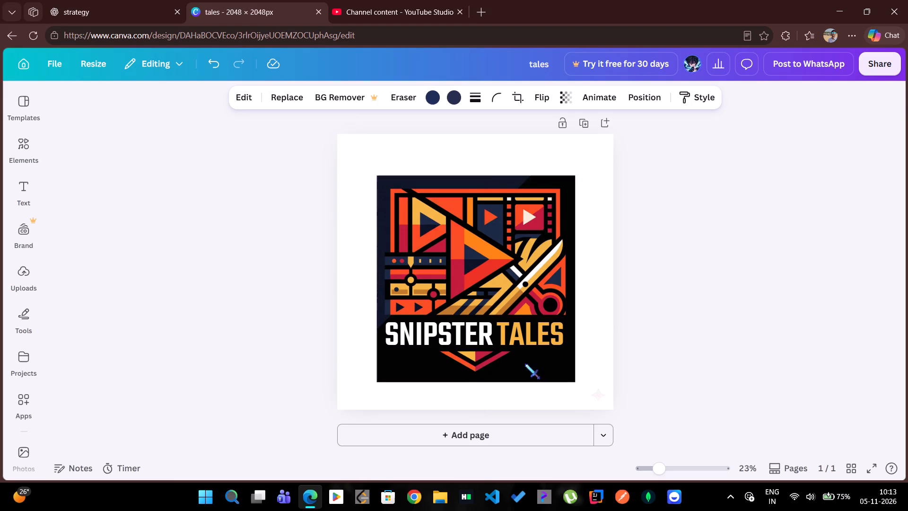
drag(685, 276, 690, 278)
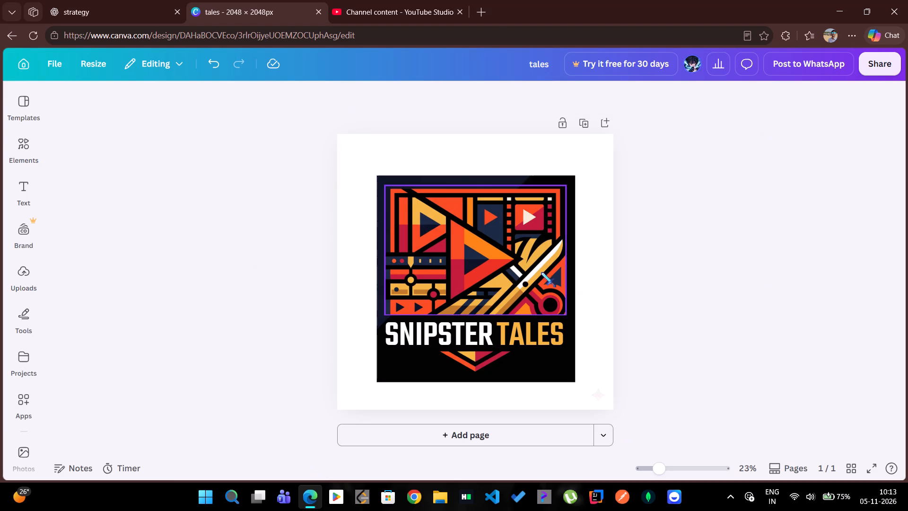
Select the panel, artwork, TALES text and chevron together and shift them slightly left on the page.
drag(351, 160, 622, 386)
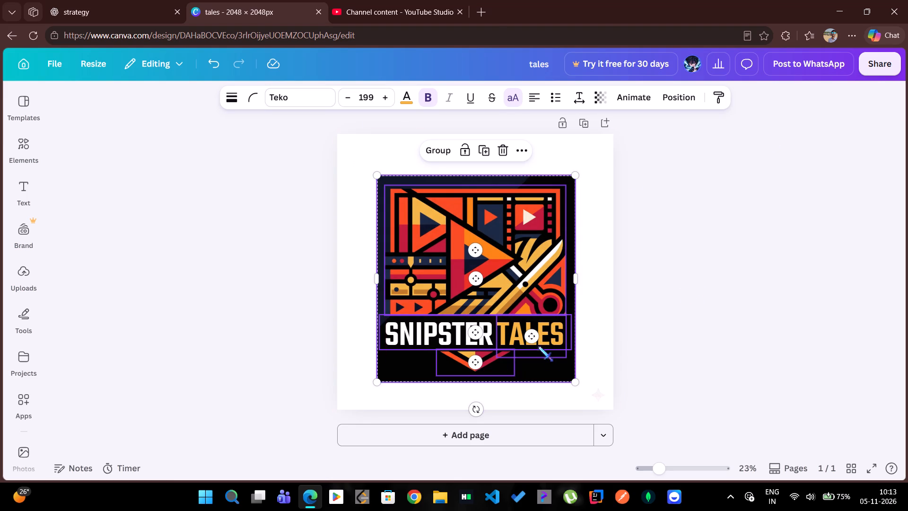
click(547, 371)
scroll(546, 368, left, 1)
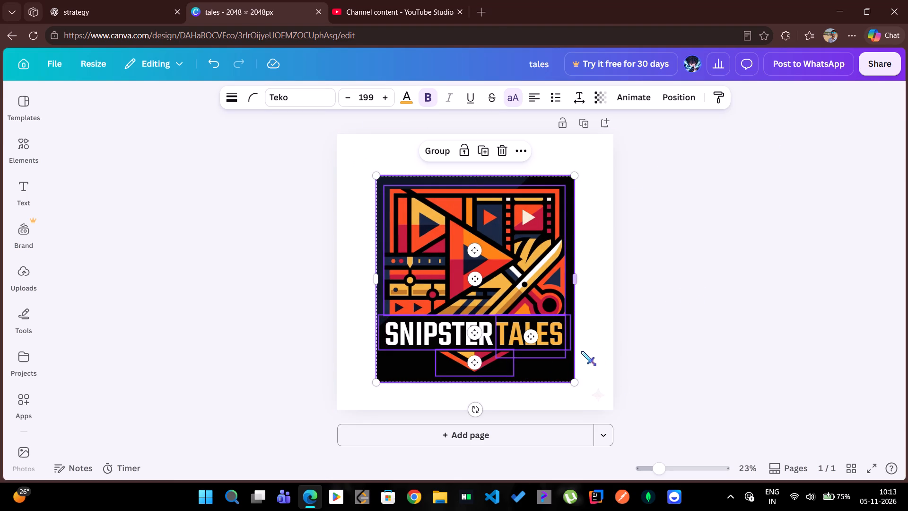
click(612, 327)
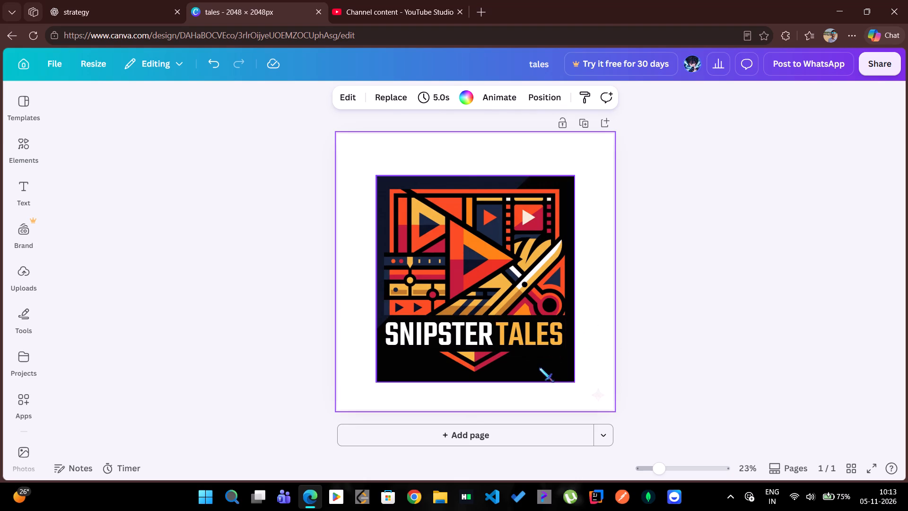
Nudge only the large dark panel slightly further left to even its margins around the artwork.
click(539, 368)
key(Left)
key(Left)
click(624, 337)
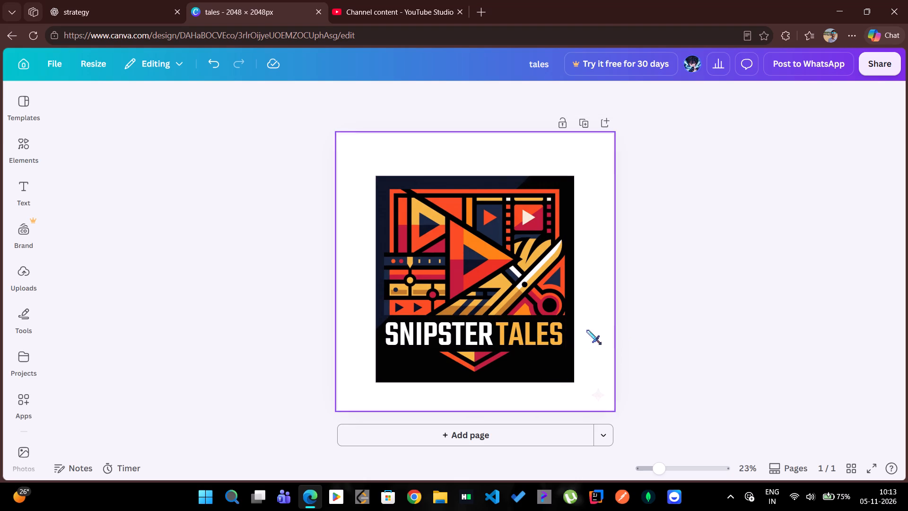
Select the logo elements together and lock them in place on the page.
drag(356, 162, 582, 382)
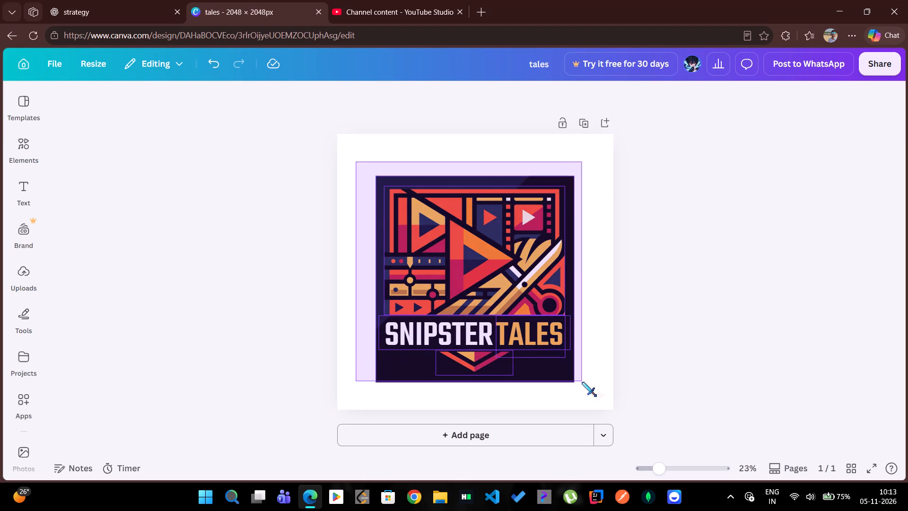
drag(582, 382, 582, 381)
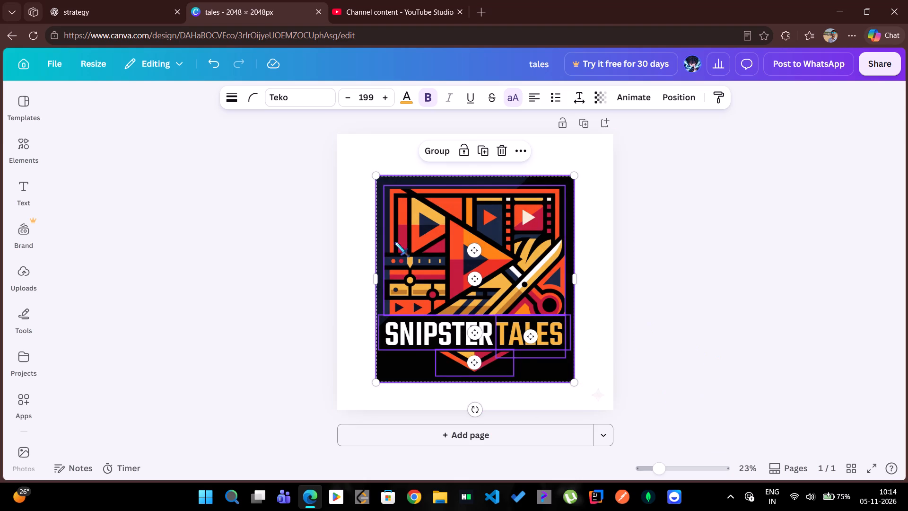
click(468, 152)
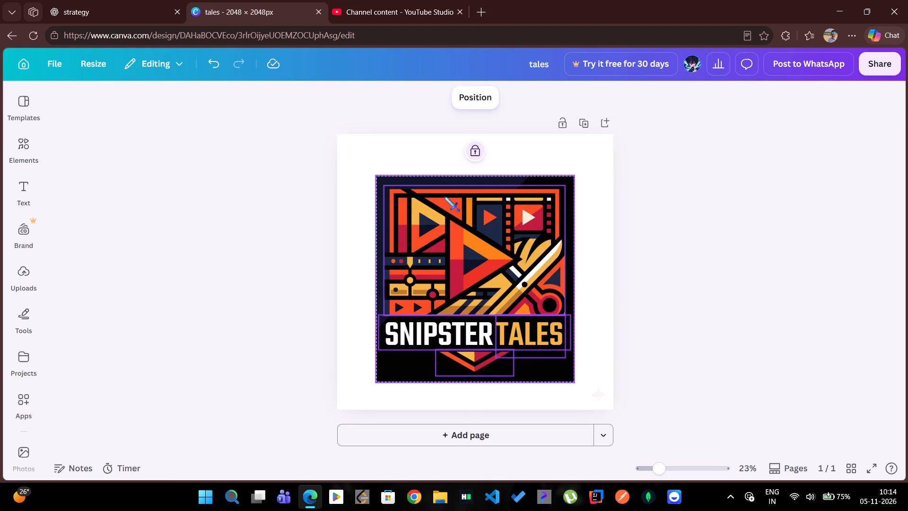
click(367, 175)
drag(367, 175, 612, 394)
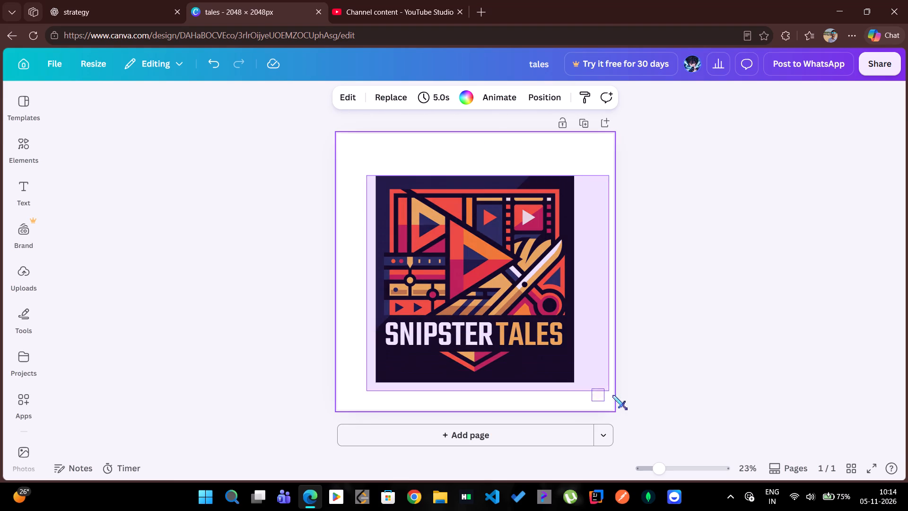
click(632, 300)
Unlock the artwork, large dark panel, TALES text, SNIPSTER text and bottom chevron individually.
click(520, 282)
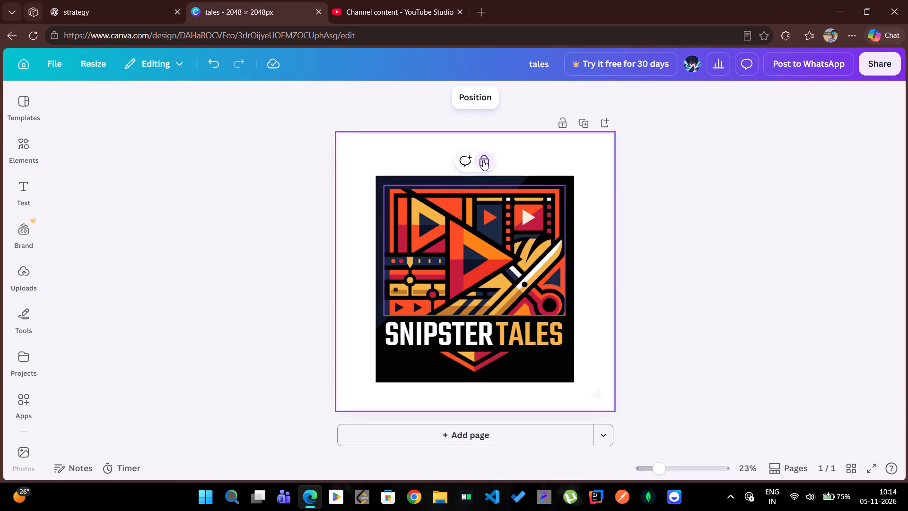
click(486, 161)
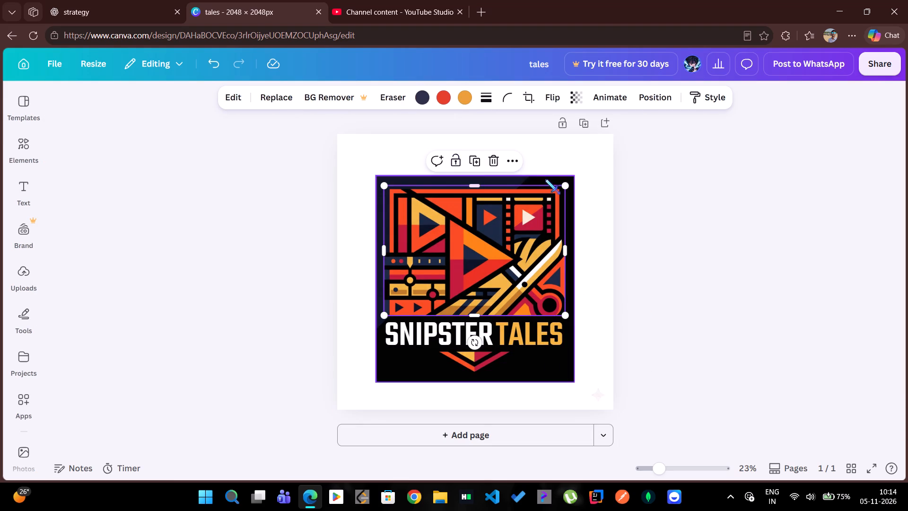
click(545, 179)
click(486, 156)
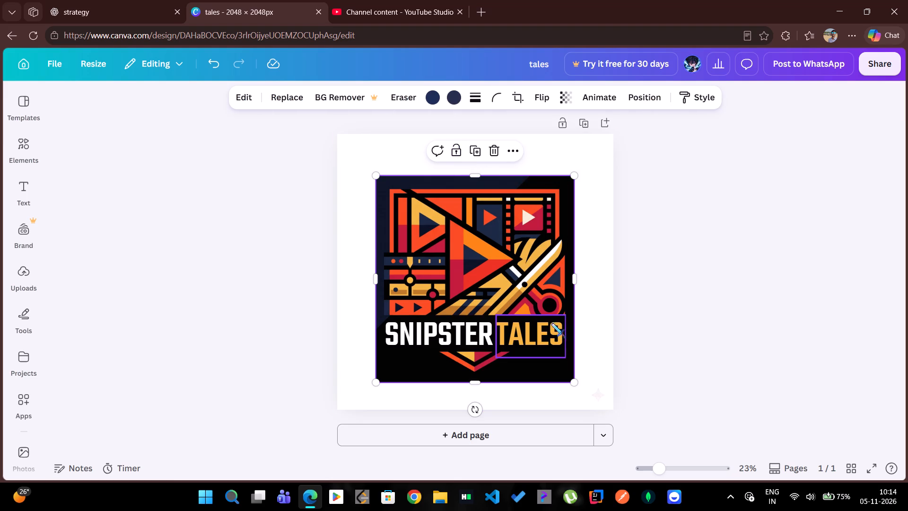
click(548, 323)
click(541, 287)
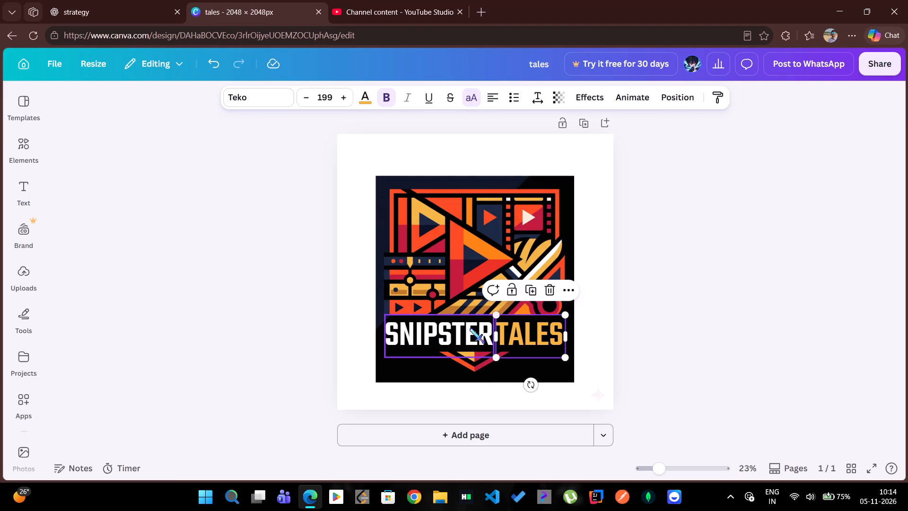
click(464, 330)
click(448, 296)
click(469, 357)
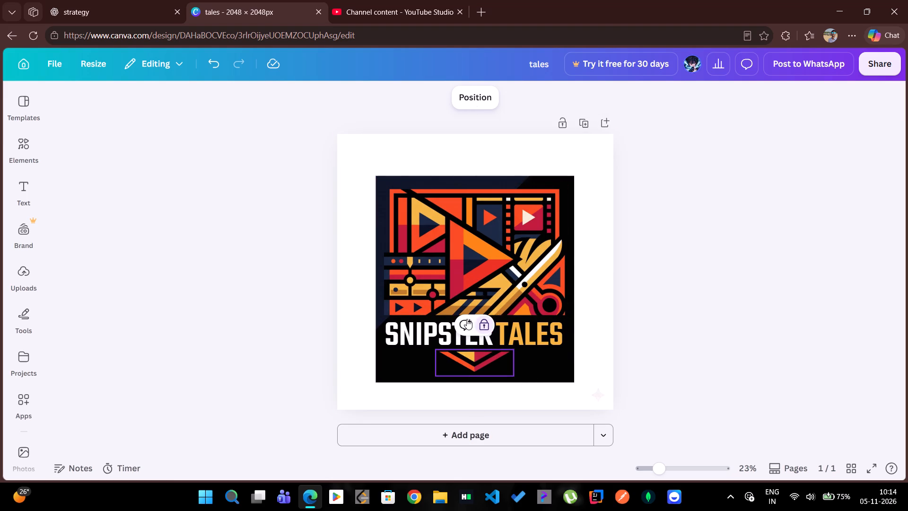
click(485, 330)
click(404, 368)
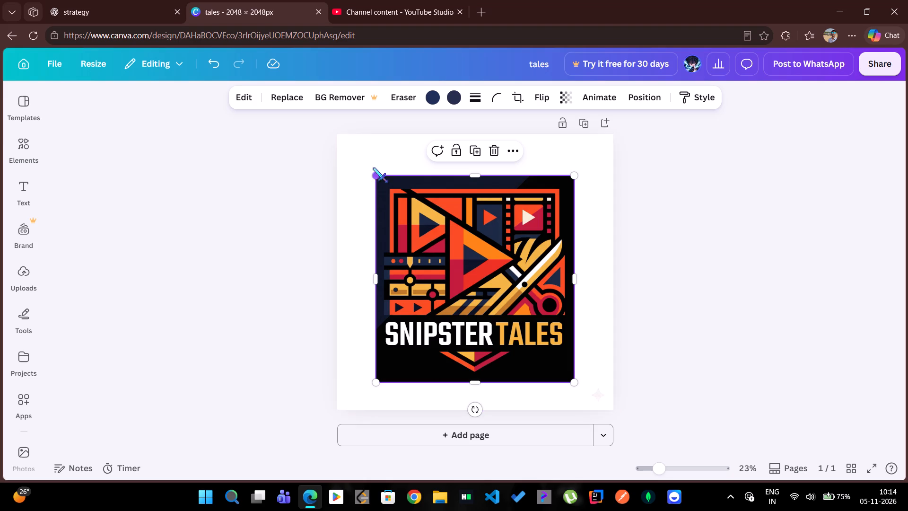
Group the dark panel, artwork, SNIPSTER and TALES texts and chevron, excluding the faint corner mark, and lock the group.
drag(371, 166, 593, 391)
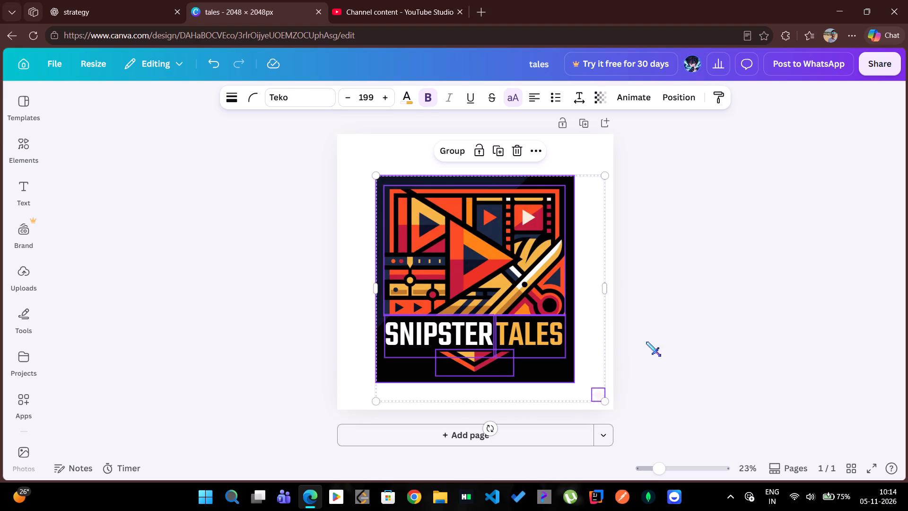
click(661, 336)
drag(351, 162, 552, 370)
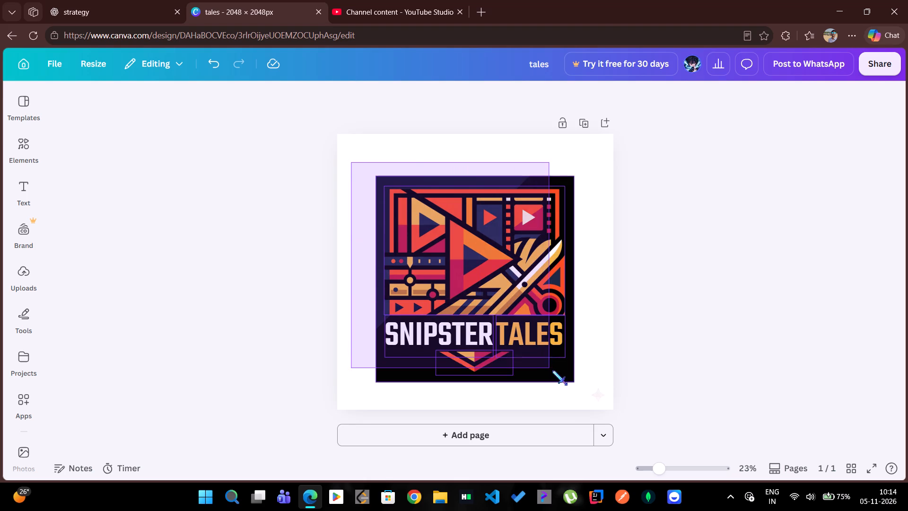
drag(552, 370, 577, 385)
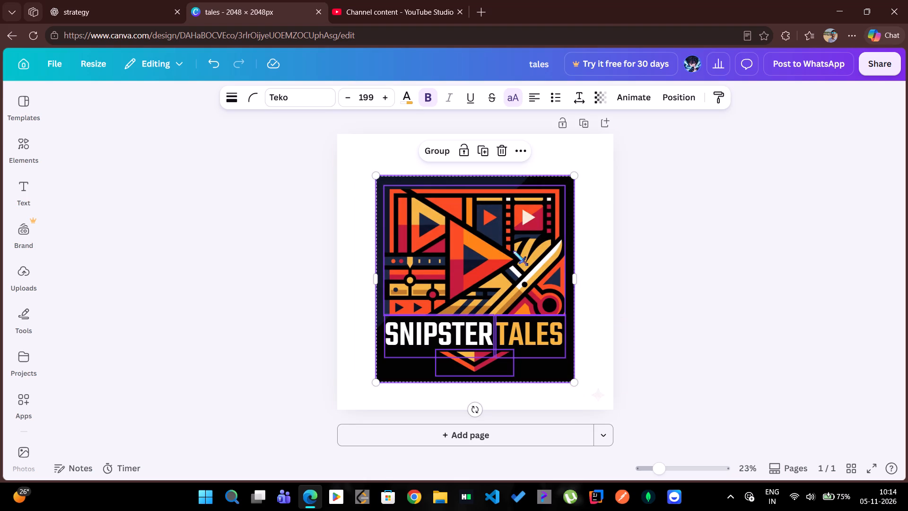
click(442, 152)
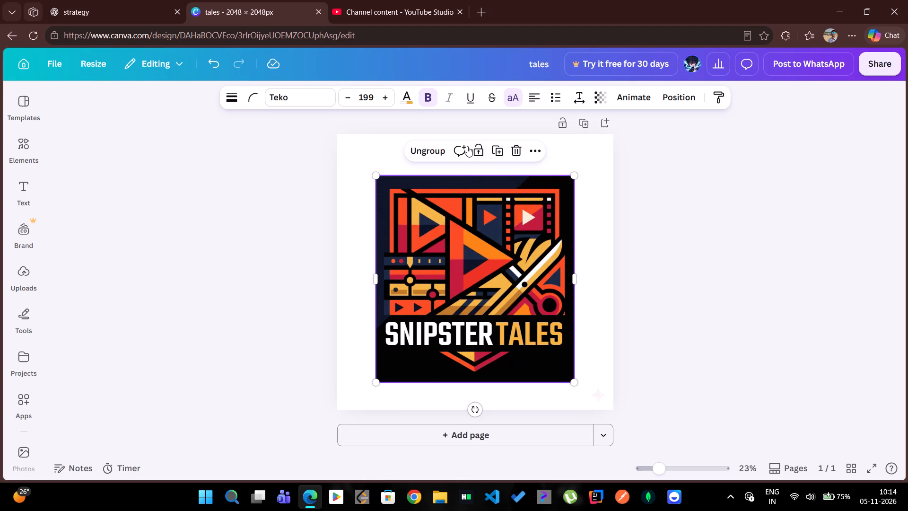
click(478, 155)
click(607, 243)
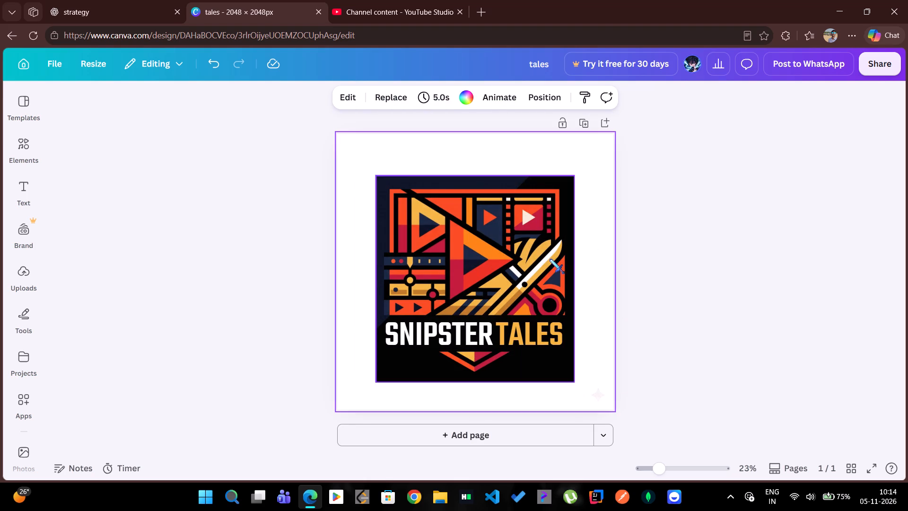
Download the locked SNIPSTER TALES logo group as a selection in PNG format.
click(550, 259)
right_click(473, 268)
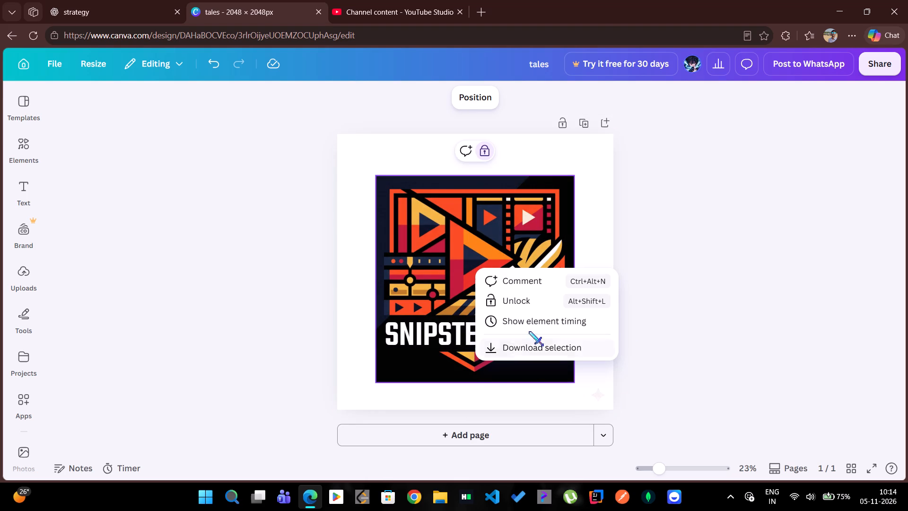
click(537, 343)
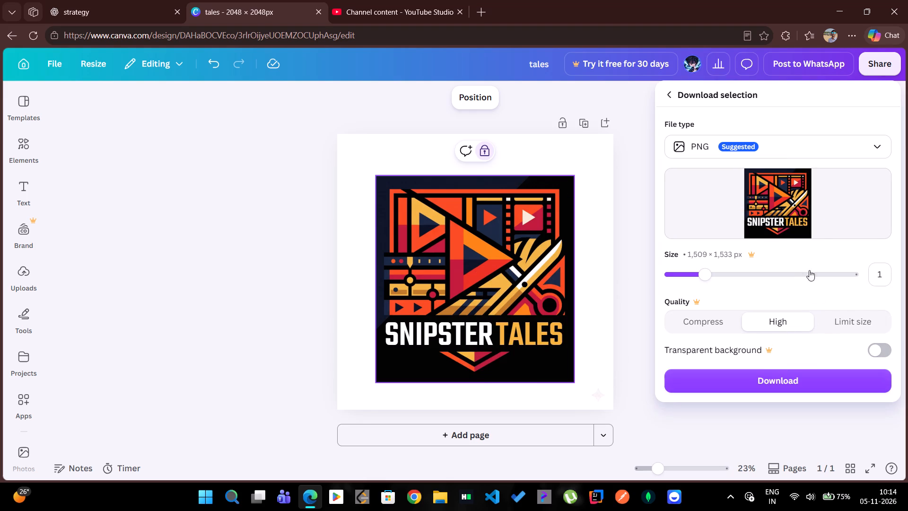
click(797, 147)
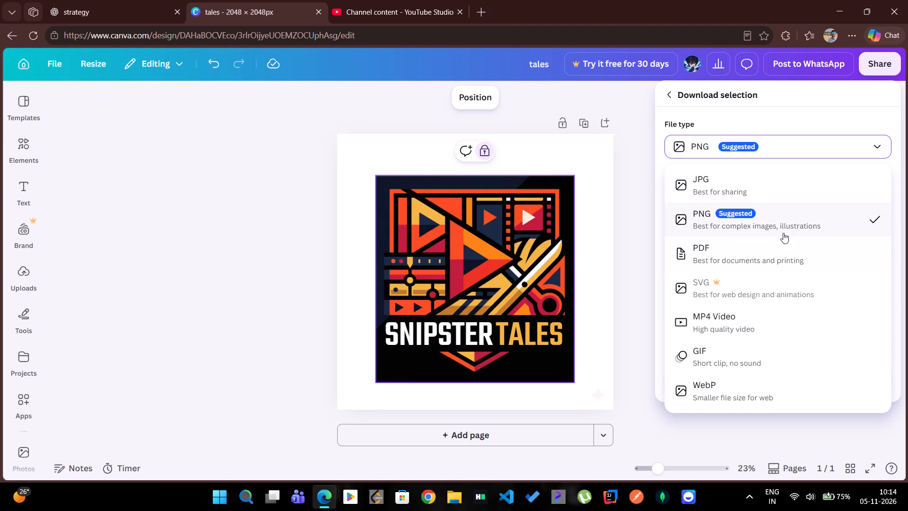
click(784, 217)
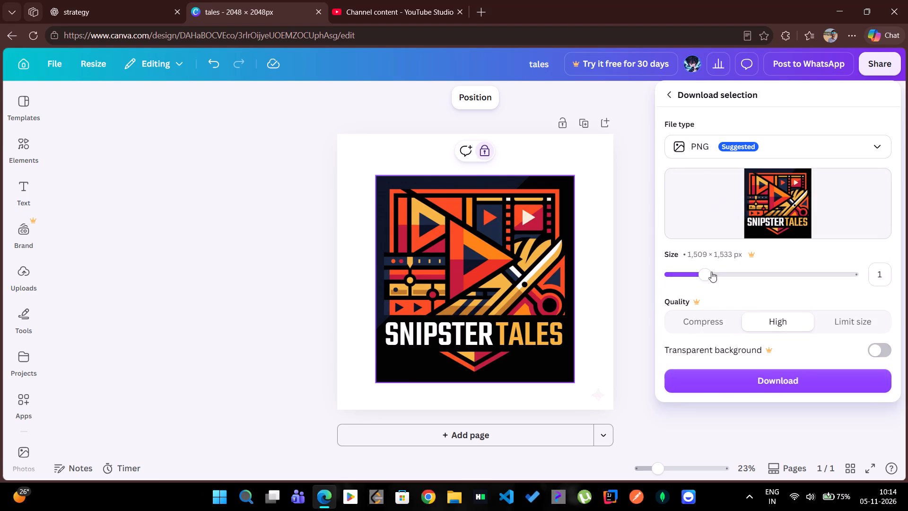
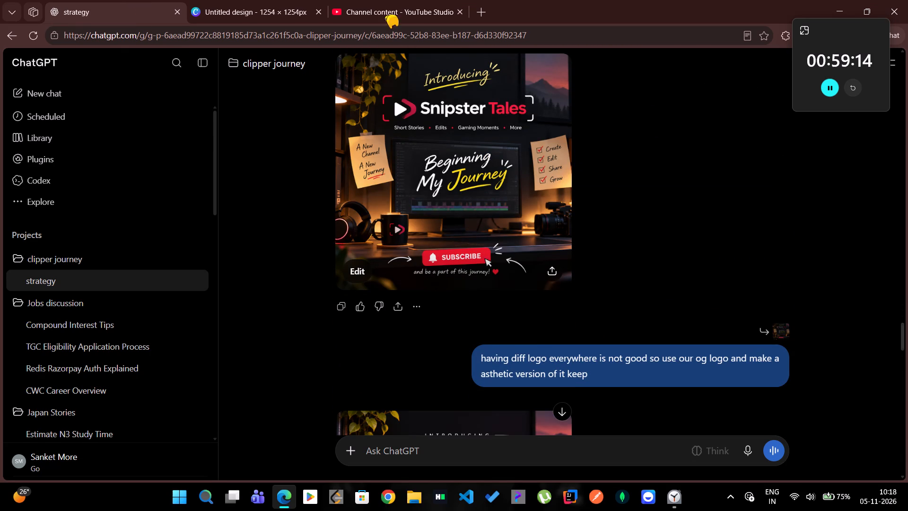
click(384, 0)
click(266, 0)
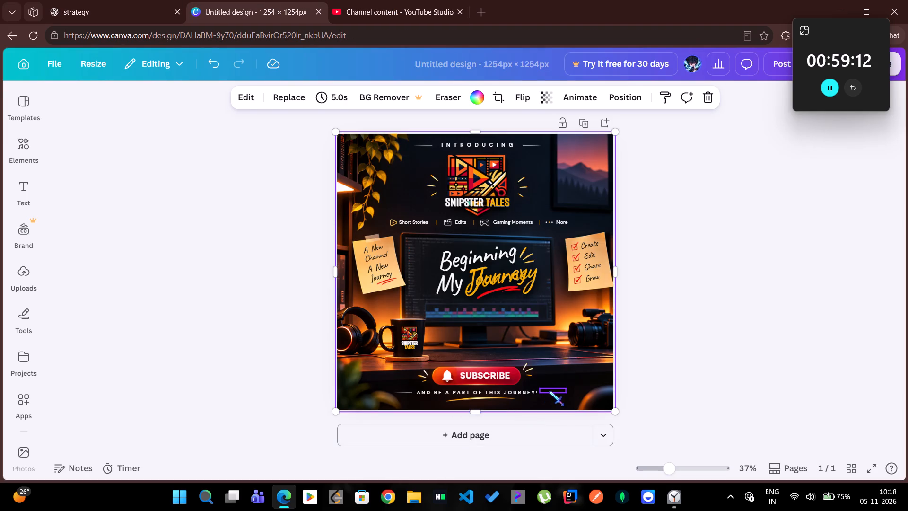
click(549, 391)
click(661, 318)
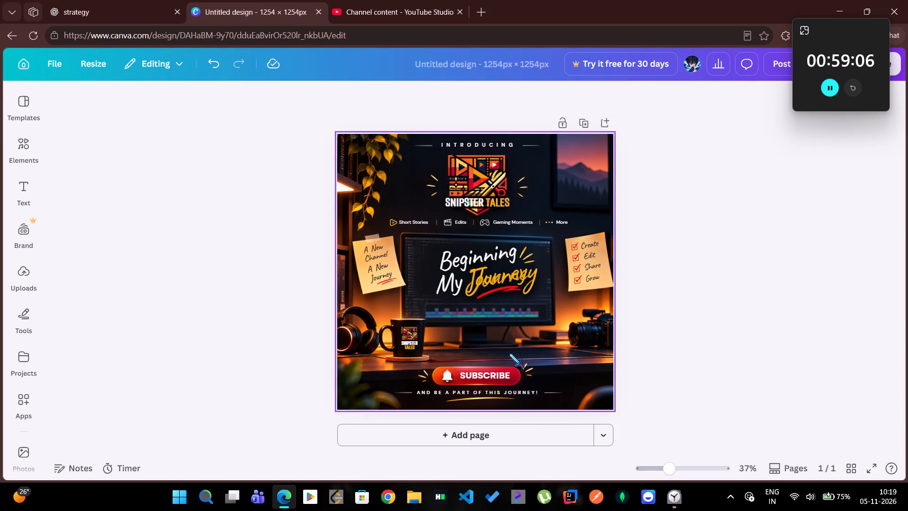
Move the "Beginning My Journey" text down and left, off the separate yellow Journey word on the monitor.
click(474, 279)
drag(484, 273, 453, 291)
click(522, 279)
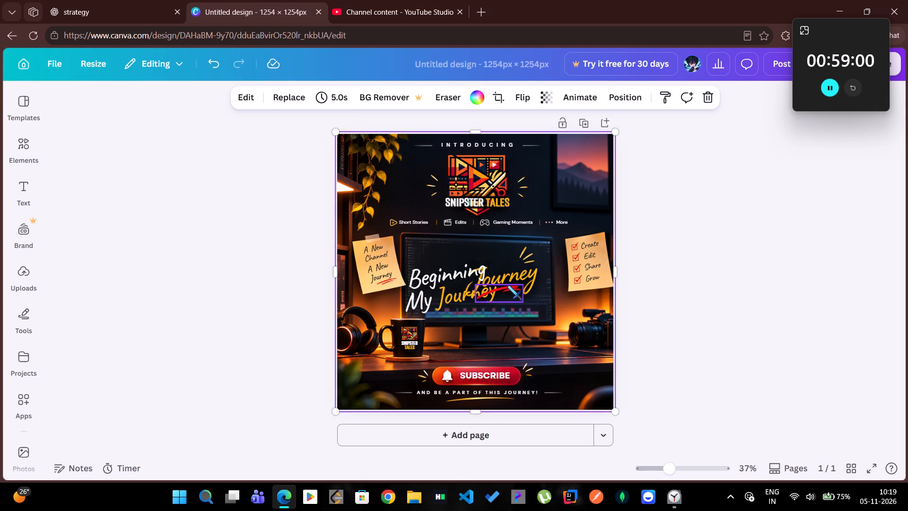
Move the red underline stroke down to the lower edge of the monitor screen.
click(507, 285)
drag(507, 291, 521, 309)
click(509, 246)
click(522, 273)
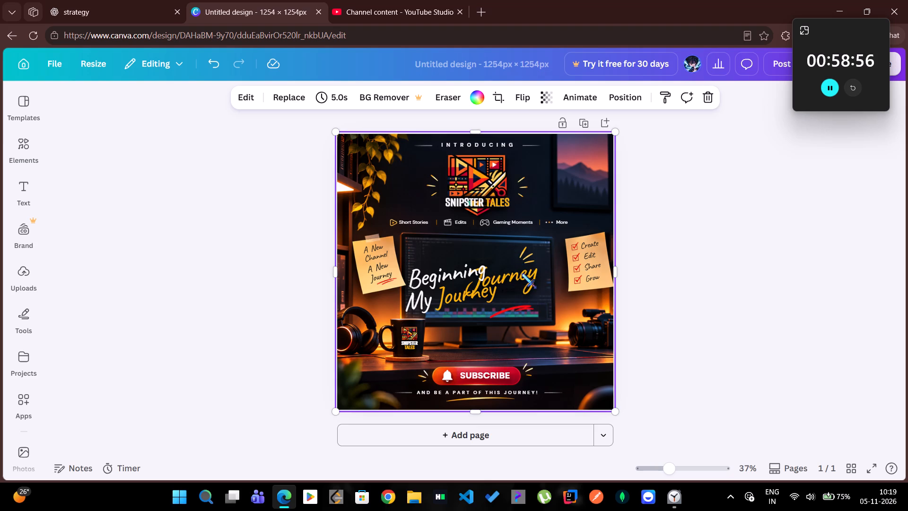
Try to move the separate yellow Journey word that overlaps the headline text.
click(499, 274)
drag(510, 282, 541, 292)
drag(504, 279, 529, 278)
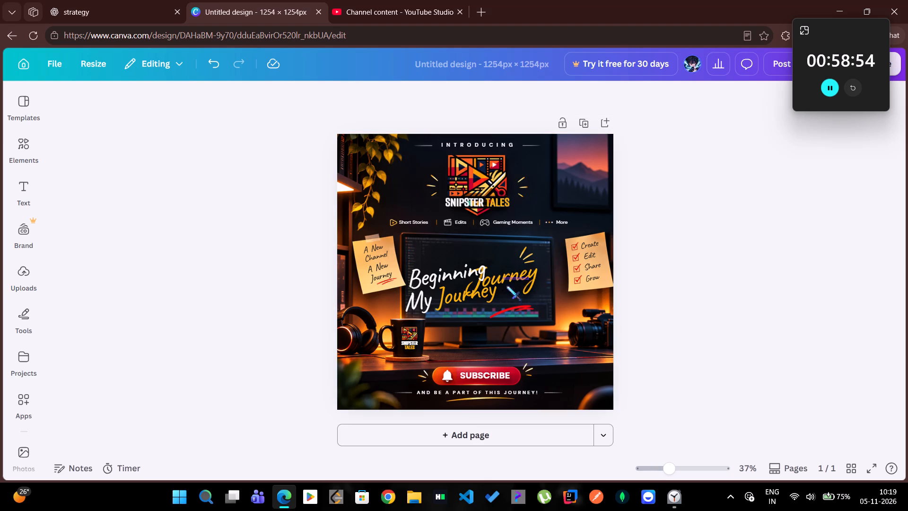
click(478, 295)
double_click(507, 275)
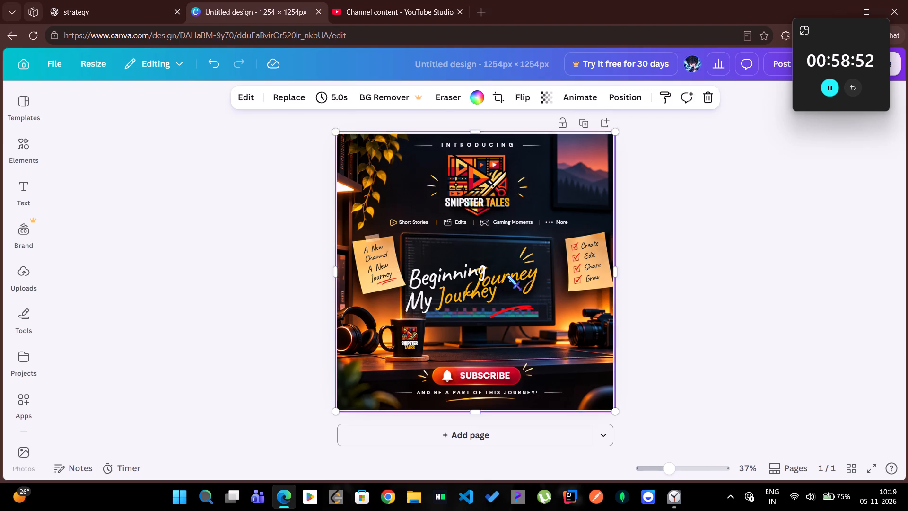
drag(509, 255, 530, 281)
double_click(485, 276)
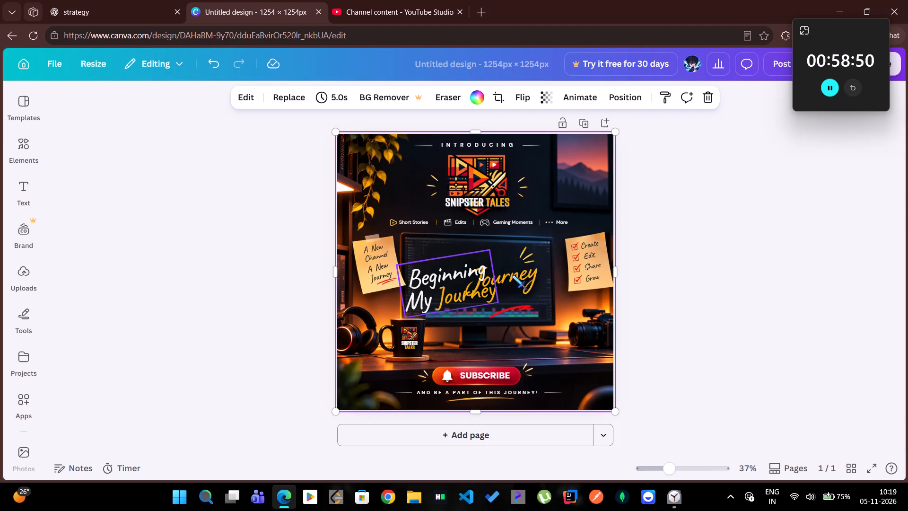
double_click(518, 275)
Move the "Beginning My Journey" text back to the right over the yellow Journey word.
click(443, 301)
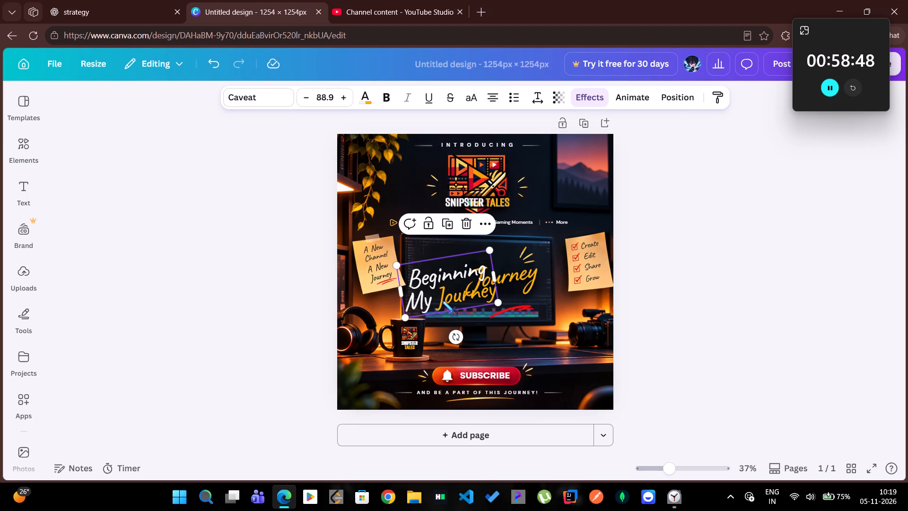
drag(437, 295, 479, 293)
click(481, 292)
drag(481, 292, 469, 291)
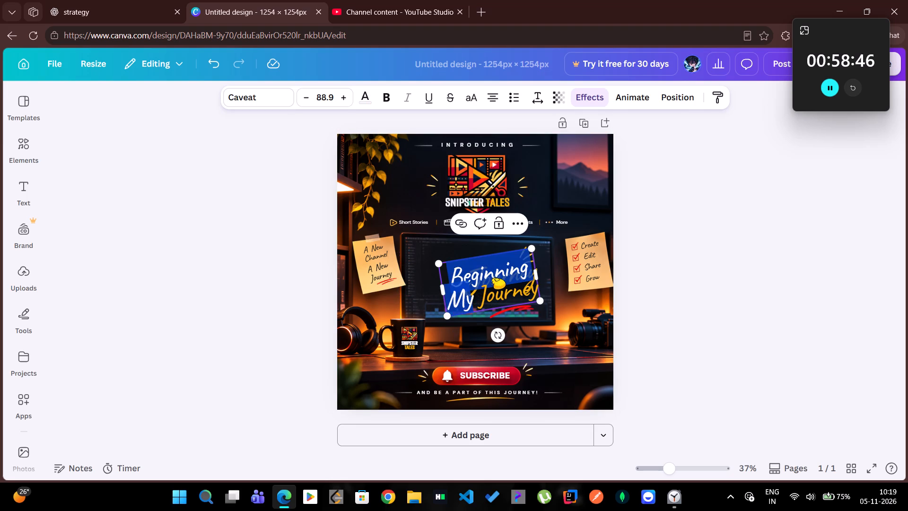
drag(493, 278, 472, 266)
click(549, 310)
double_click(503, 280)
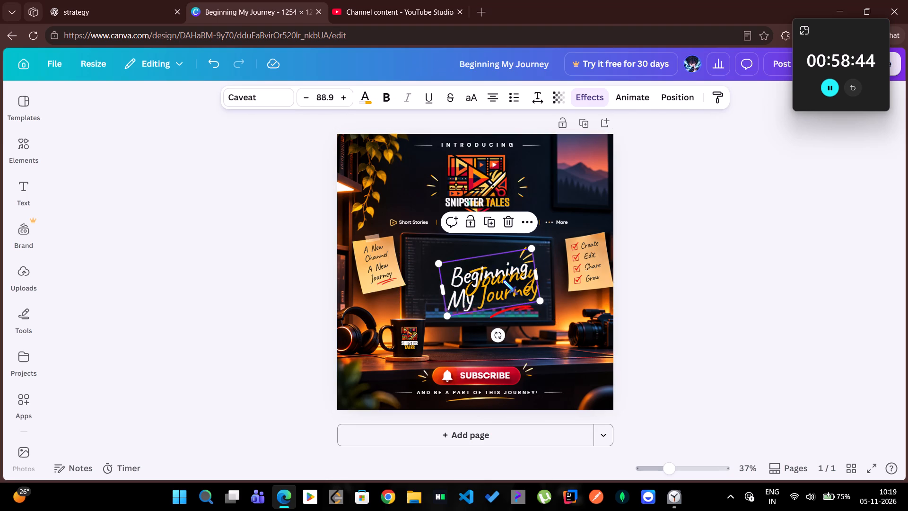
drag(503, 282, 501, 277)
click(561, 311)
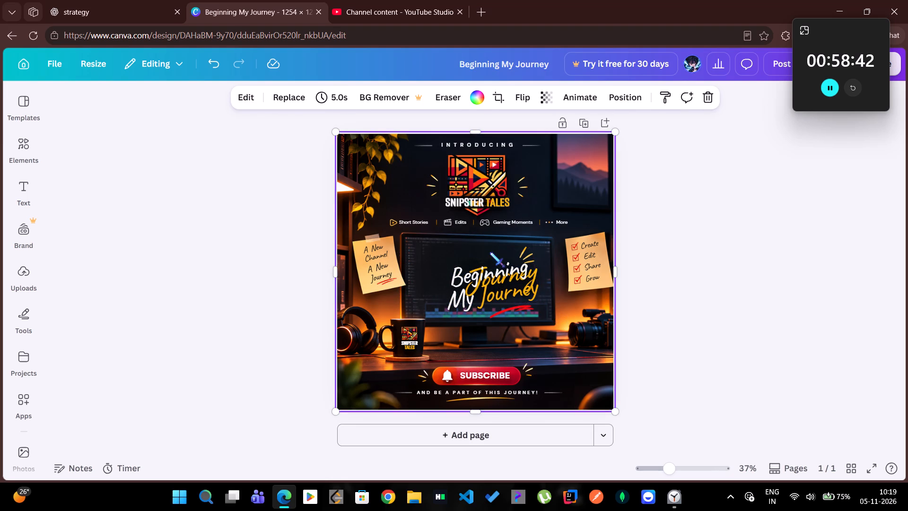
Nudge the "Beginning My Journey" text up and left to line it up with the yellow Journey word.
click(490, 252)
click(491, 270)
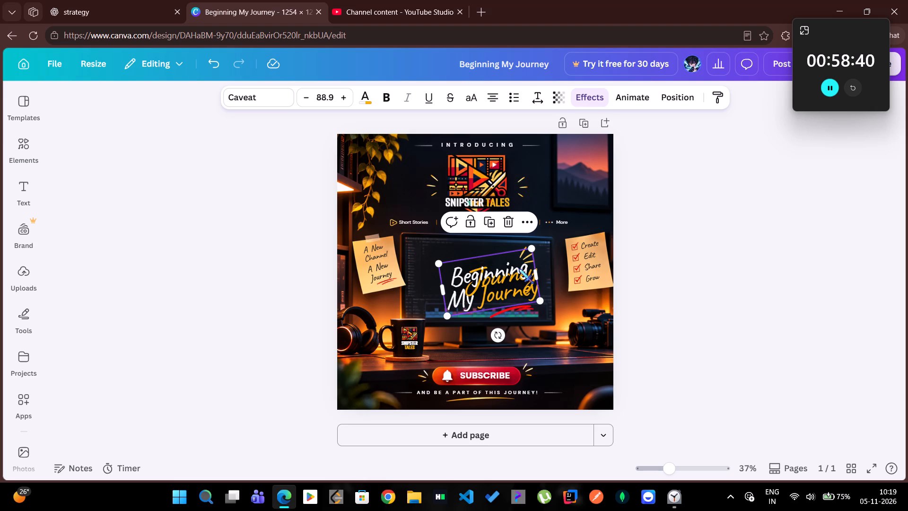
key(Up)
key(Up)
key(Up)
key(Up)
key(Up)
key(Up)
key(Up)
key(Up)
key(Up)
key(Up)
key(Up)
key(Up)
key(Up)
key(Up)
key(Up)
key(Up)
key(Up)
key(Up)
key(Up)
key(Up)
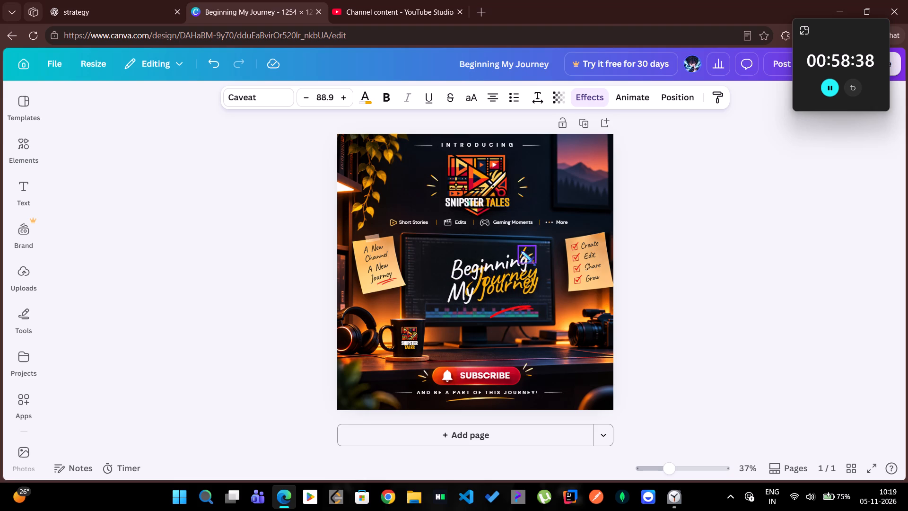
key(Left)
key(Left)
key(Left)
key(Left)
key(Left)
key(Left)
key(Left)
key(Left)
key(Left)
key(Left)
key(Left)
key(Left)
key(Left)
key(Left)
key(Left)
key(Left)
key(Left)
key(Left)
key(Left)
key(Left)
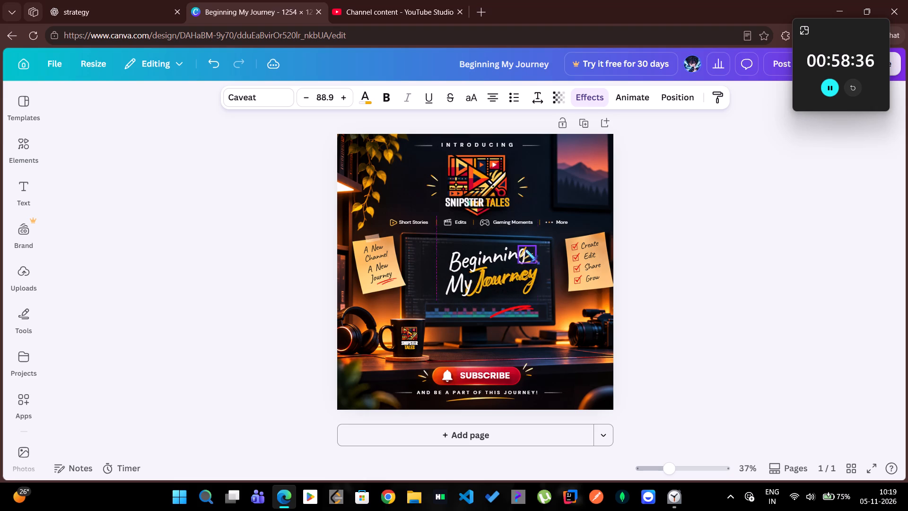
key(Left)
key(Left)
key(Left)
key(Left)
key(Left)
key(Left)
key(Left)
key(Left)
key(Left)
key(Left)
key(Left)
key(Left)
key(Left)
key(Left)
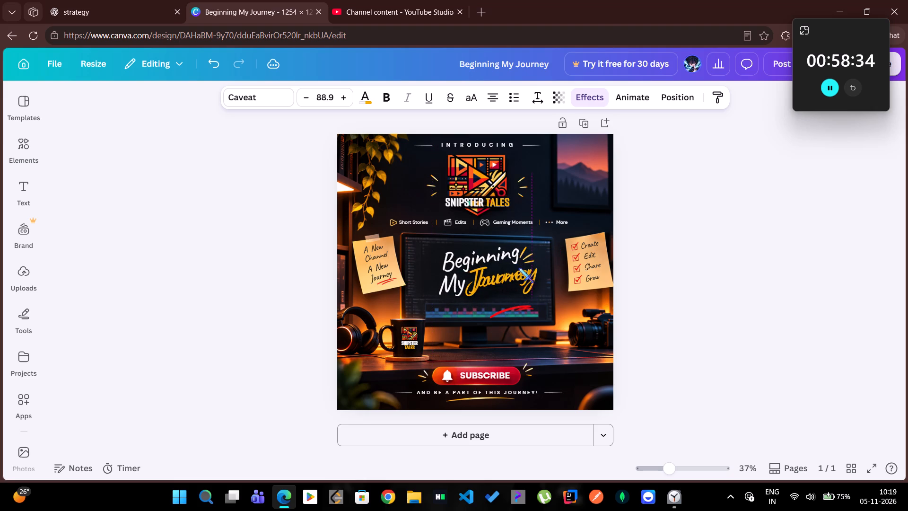
Delete the duplicate word "Journey" from the headline text, leaving "Beginning My".
click(485, 275)
click(501, 279)
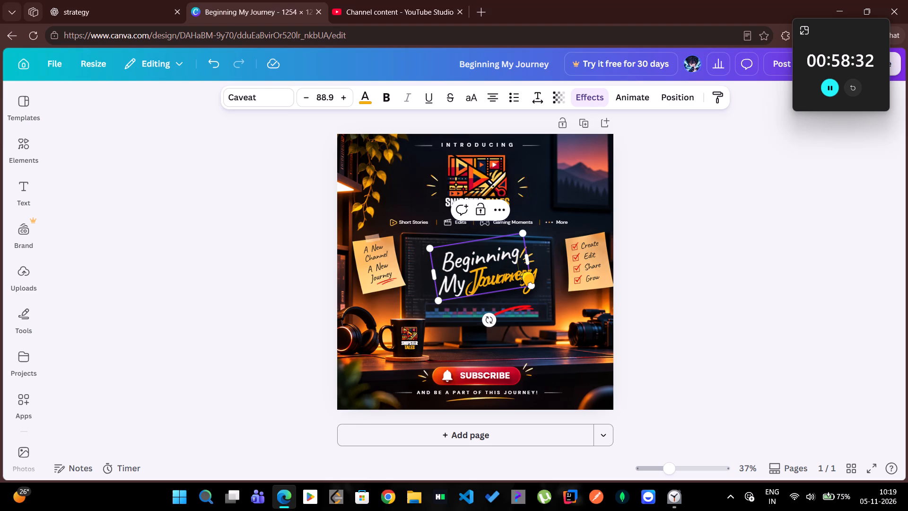
click(522, 273)
key(Right)
key(Right)
key(Right)
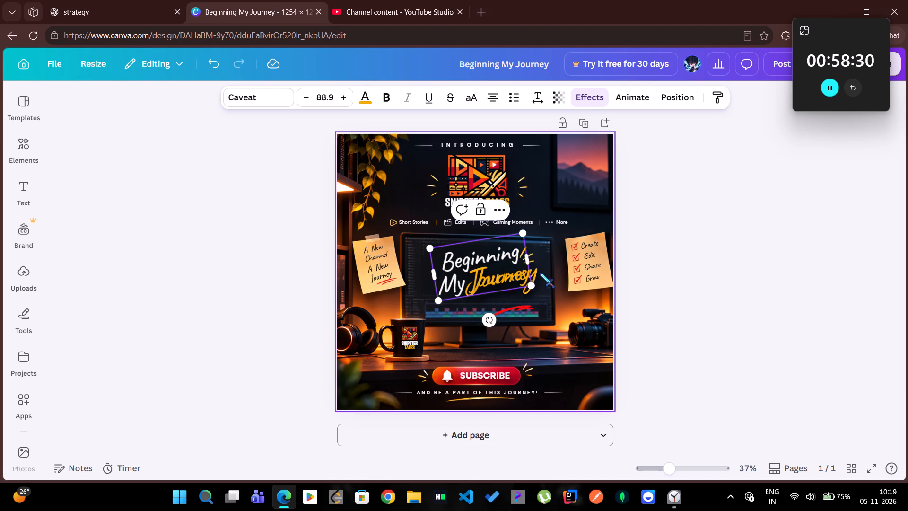
key(BackSpace)
key(BackSpace)
key(BackSpace)
key(BackSpace)
key(BackSpace)
key(BackSpace)
key(BackSpace)
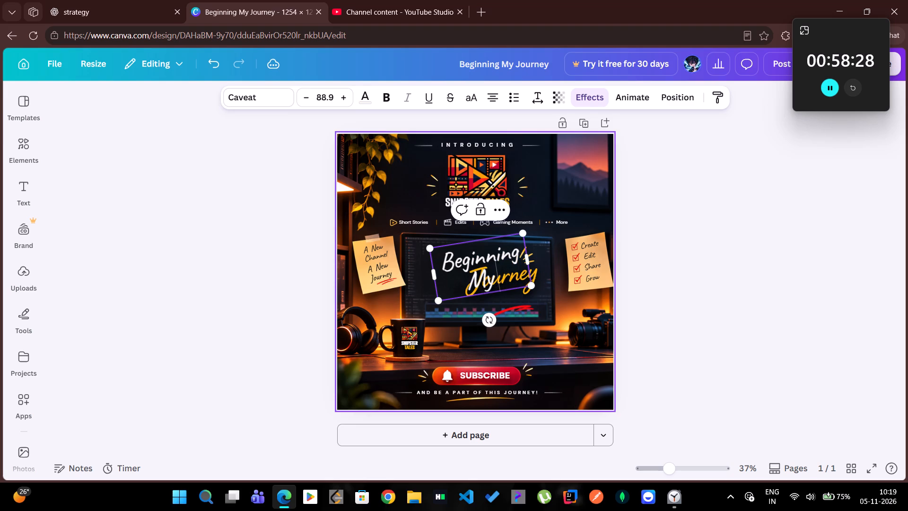
key(Left)
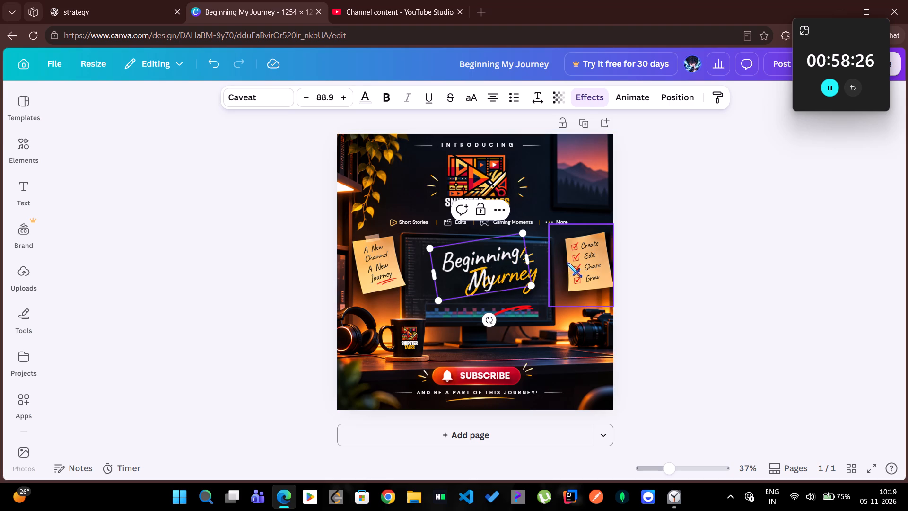
key(Left)
Move the "Beginning My" text to the left of the yellow Journey word and reduce its tilt slightly.
drag(487, 325, 489, 327)
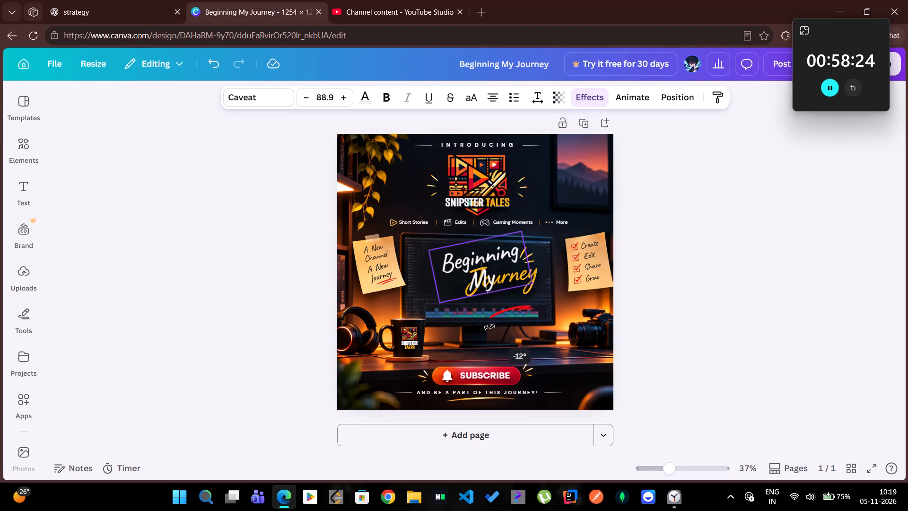
drag(489, 327, 488, 332)
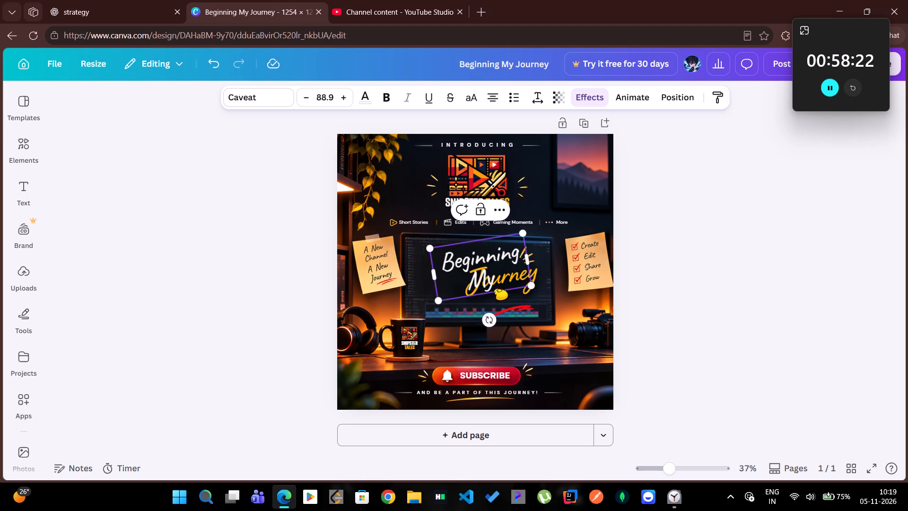
drag(507, 290, 477, 300)
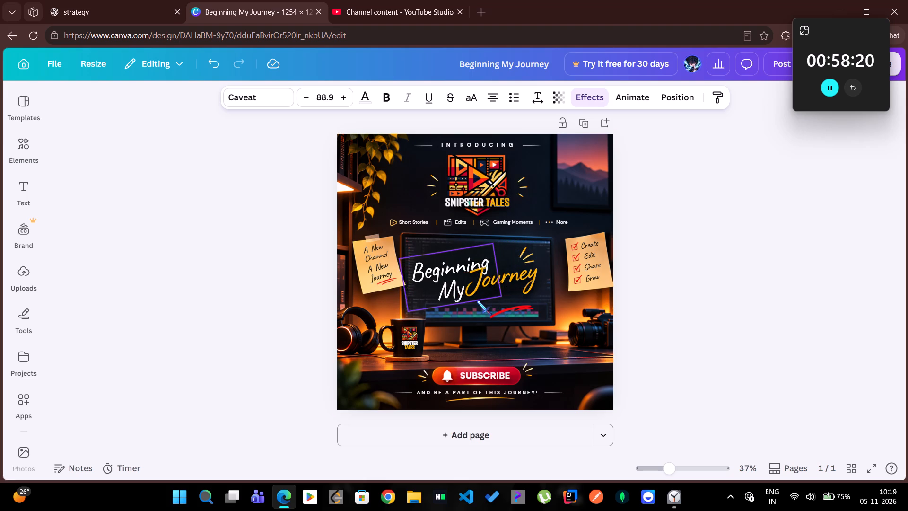
drag(477, 300, 480, 289)
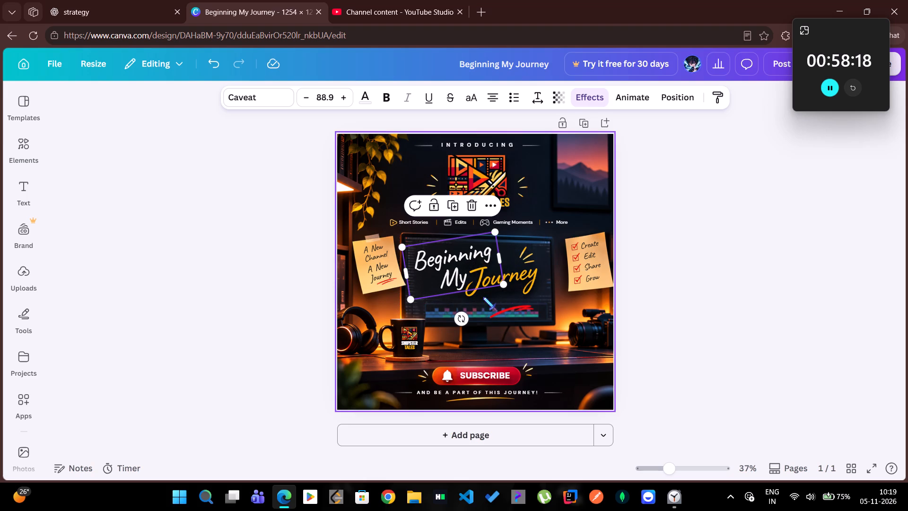
drag(466, 320, 464, 324)
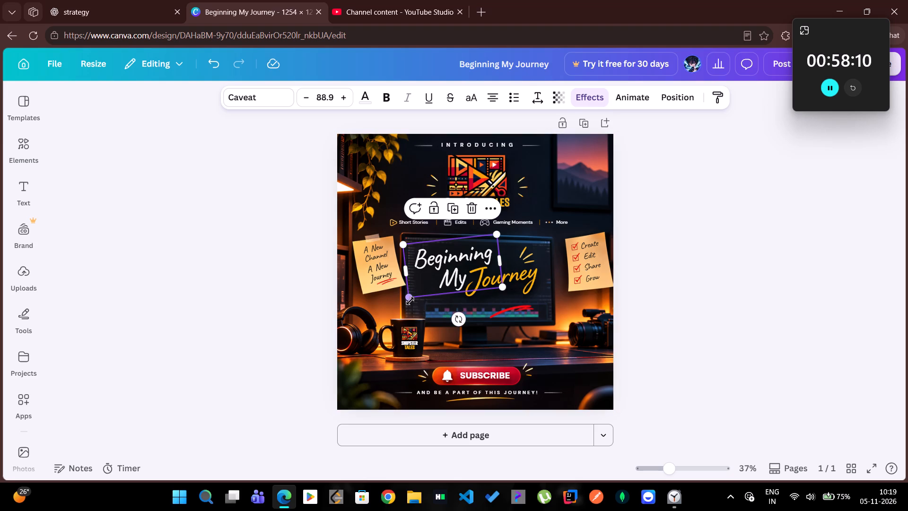
Enlarge the "Beginning My" text to font size 102.
drag(410, 298, 404, 314)
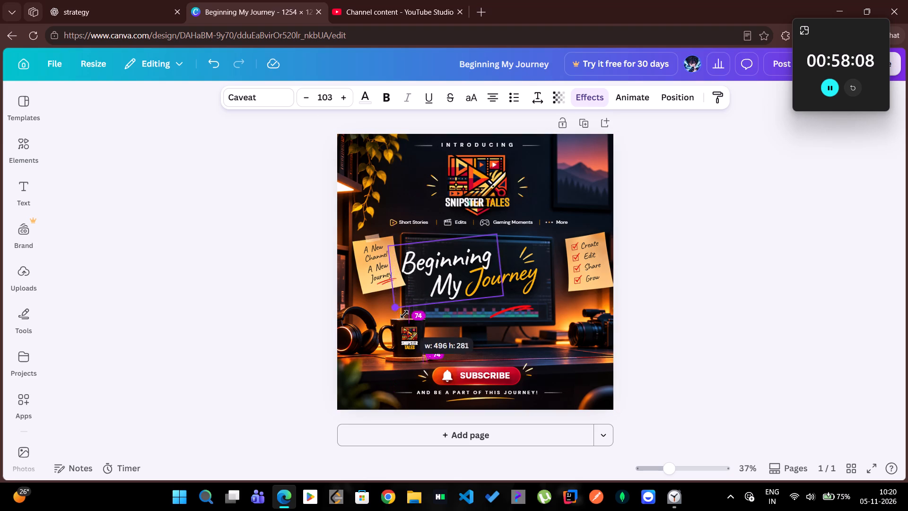
drag(404, 314, 403, 317)
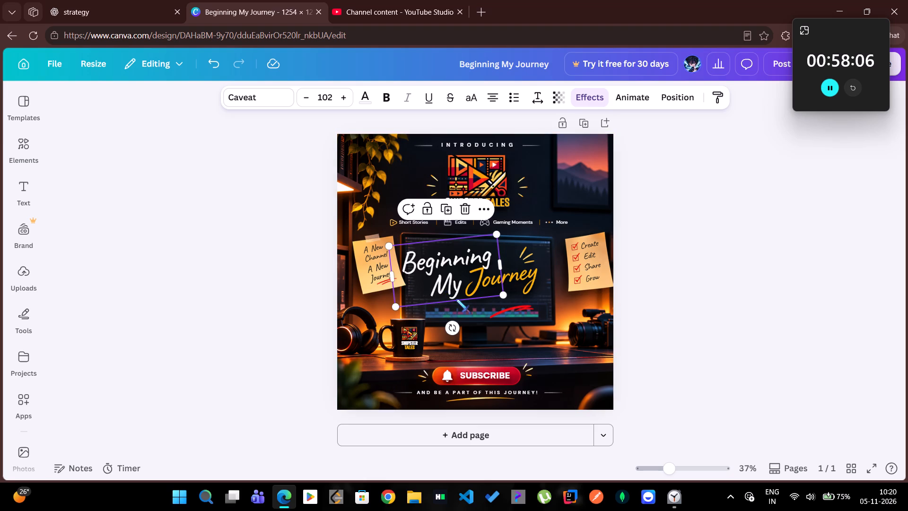
Nudge the "Beginning My" text up slightly beside the yellow Journey word and deselect it.
click(480, 296)
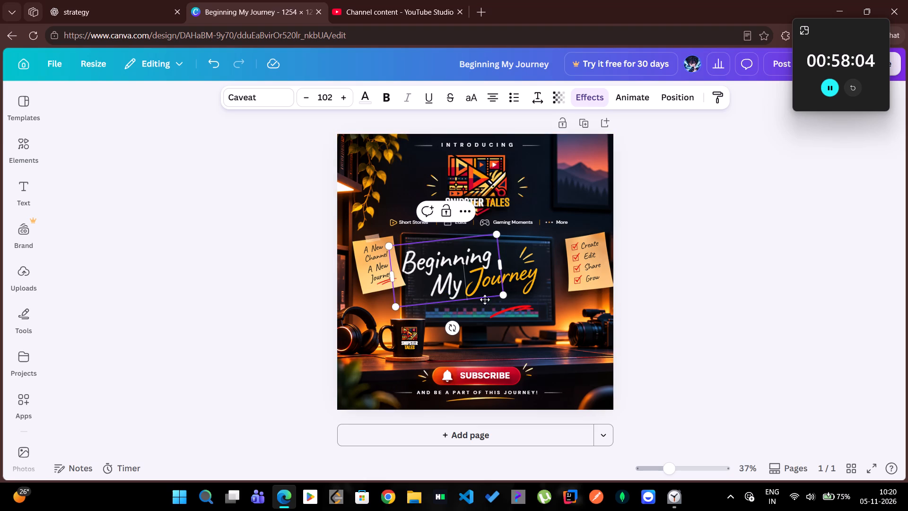
click(479, 303)
click(475, 281)
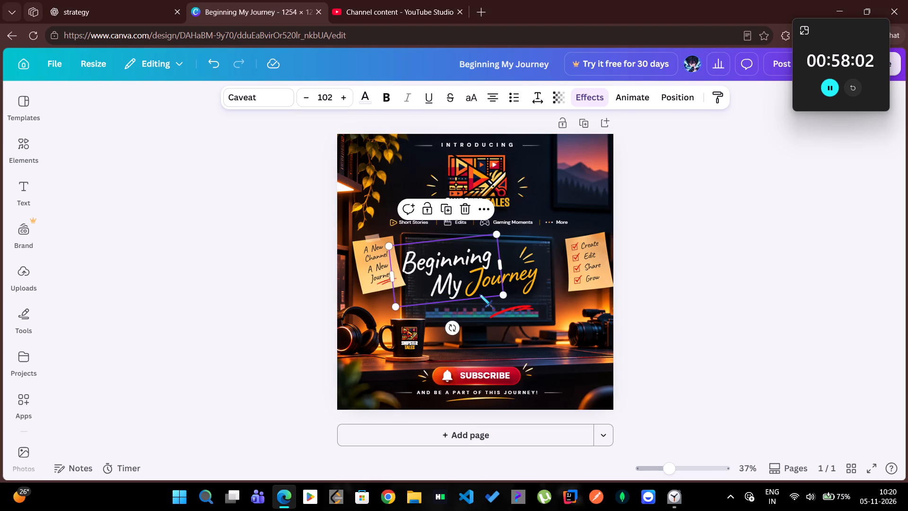
key(Up)
key(Up)
key(Up)
key(Up)
key(Up)
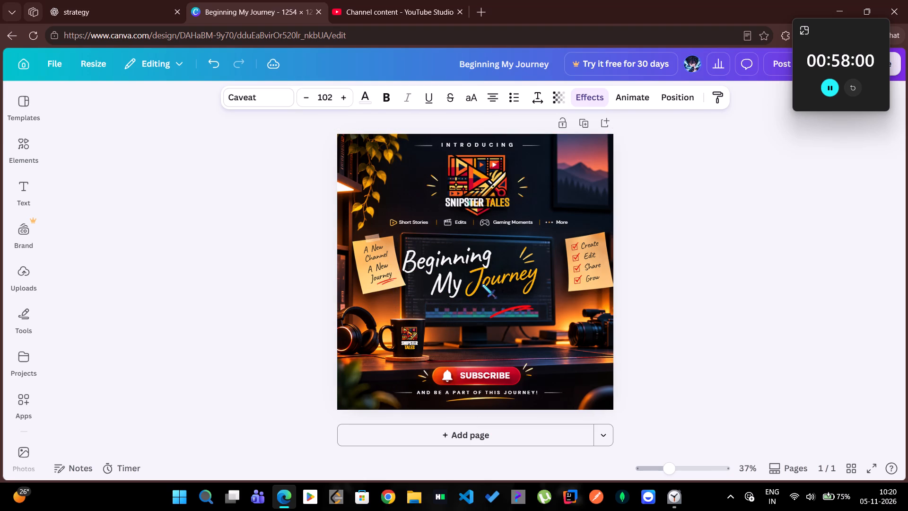
click(477, 275)
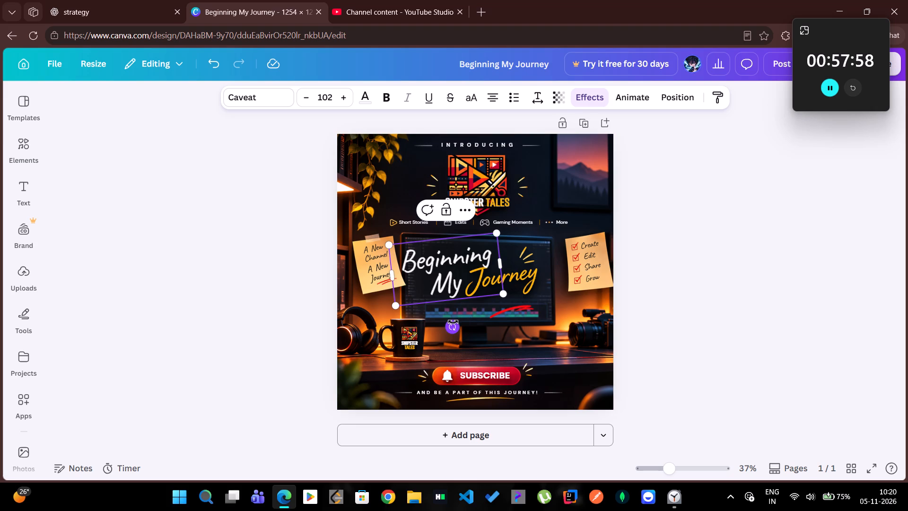
click(453, 322)
click(529, 325)
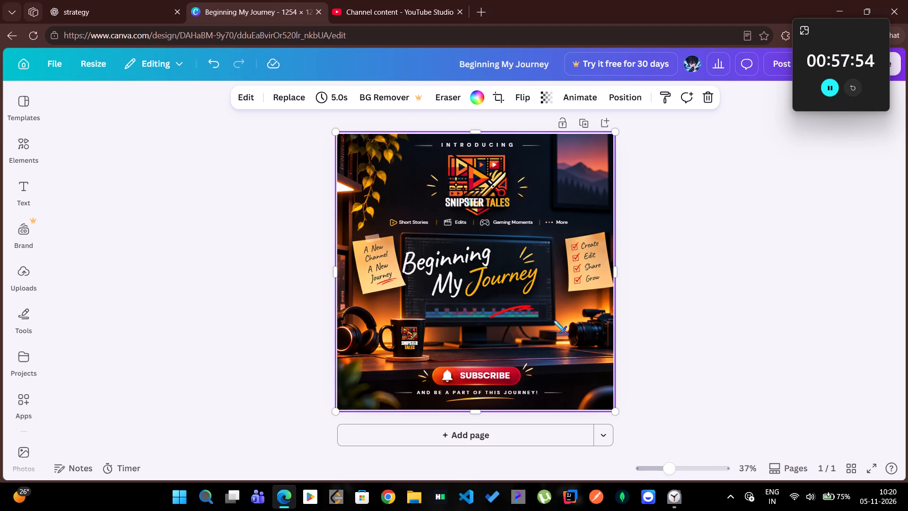
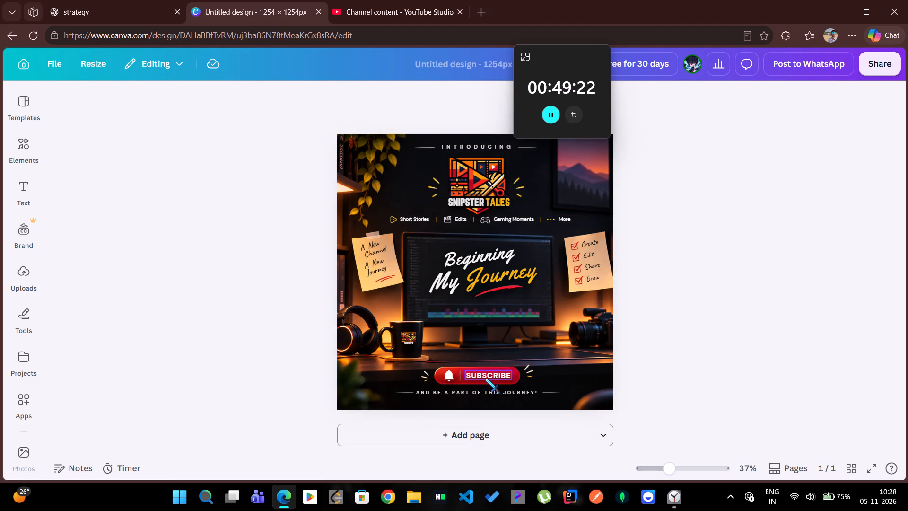
Add a rounded square shape to the corrected post and fill it with the default solid red.
click(437, 380)
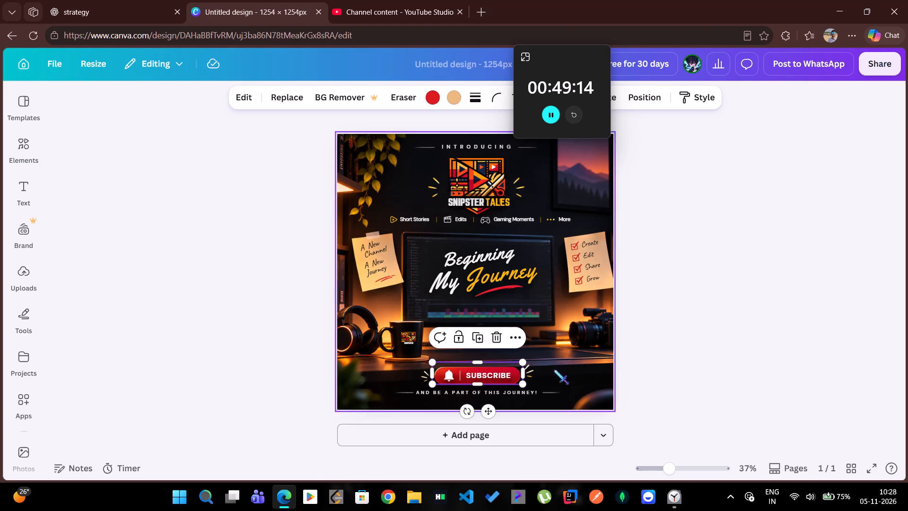
click(277, 283)
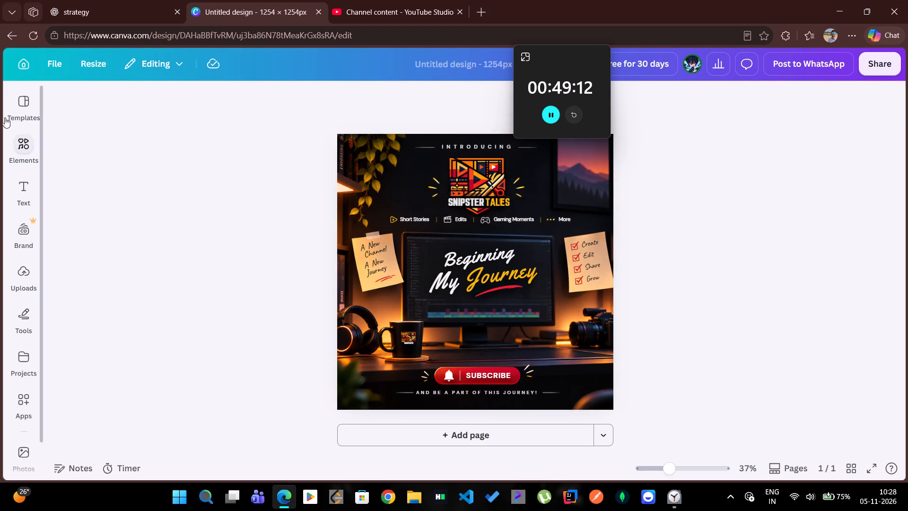
click(20, 141)
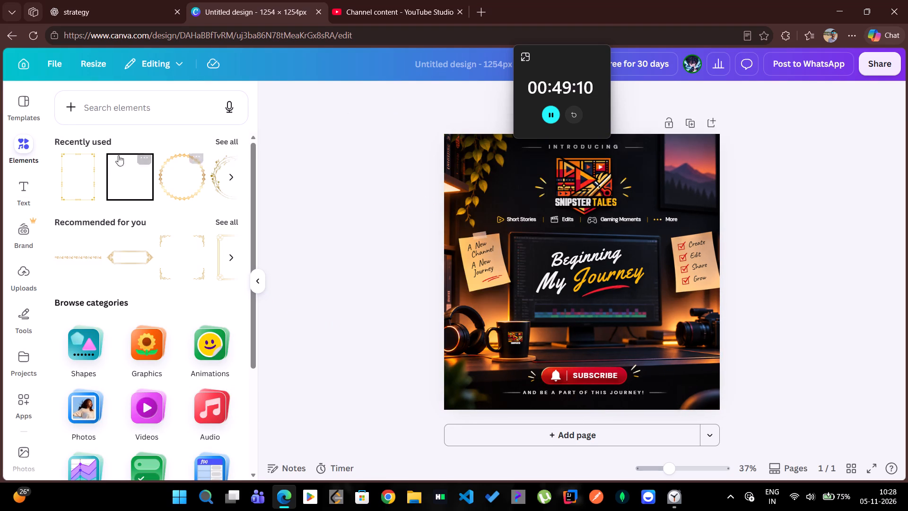
click(306, 139)
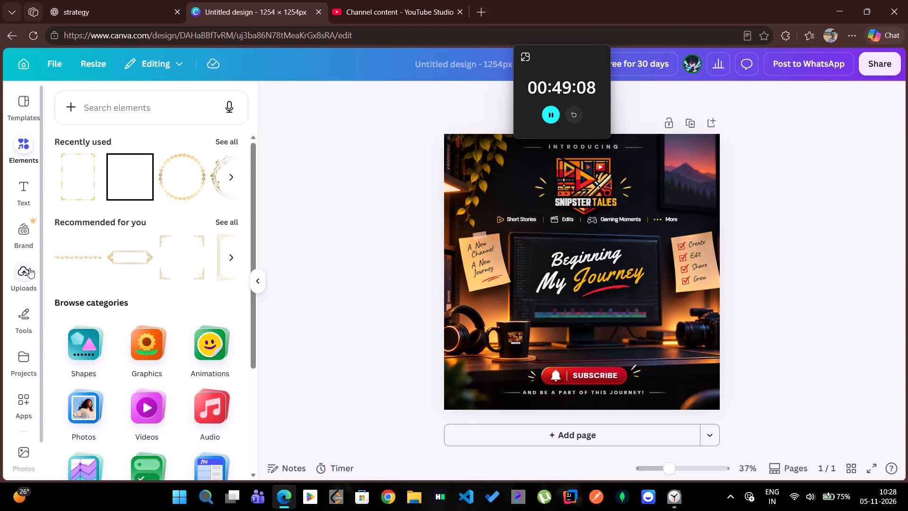
click(17, 320)
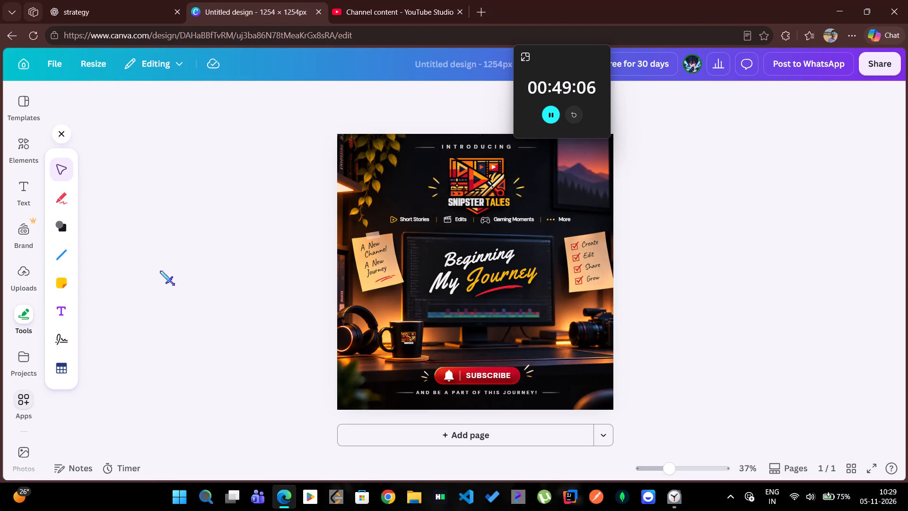
click(62, 224)
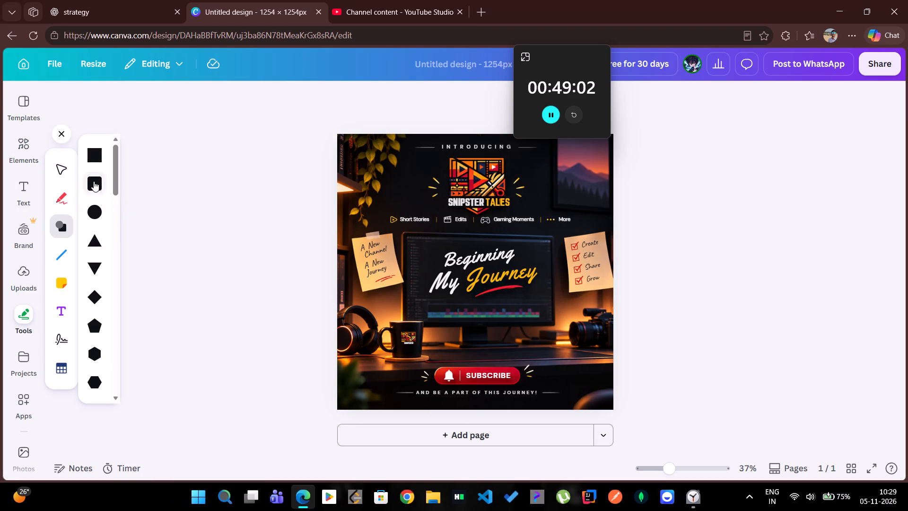
click(94, 181)
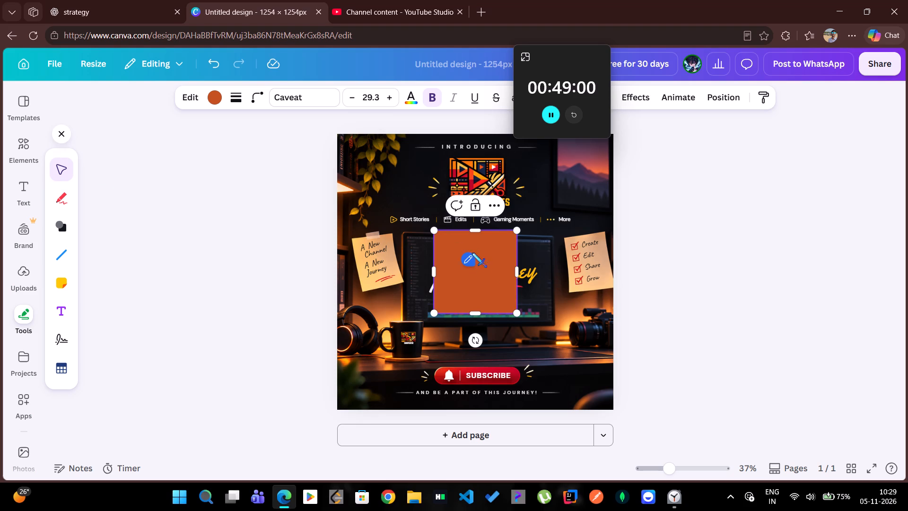
click(215, 100)
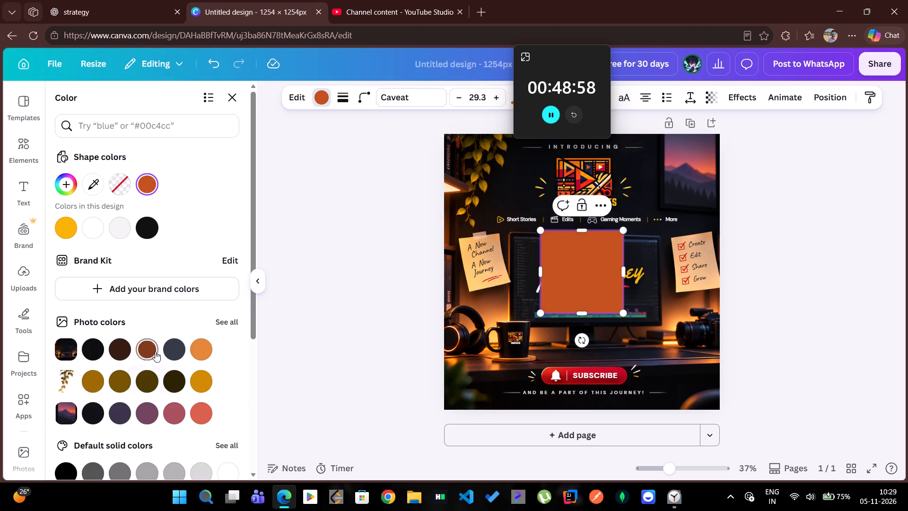
scroll(155, 352, down, 3)
click(69, 292)
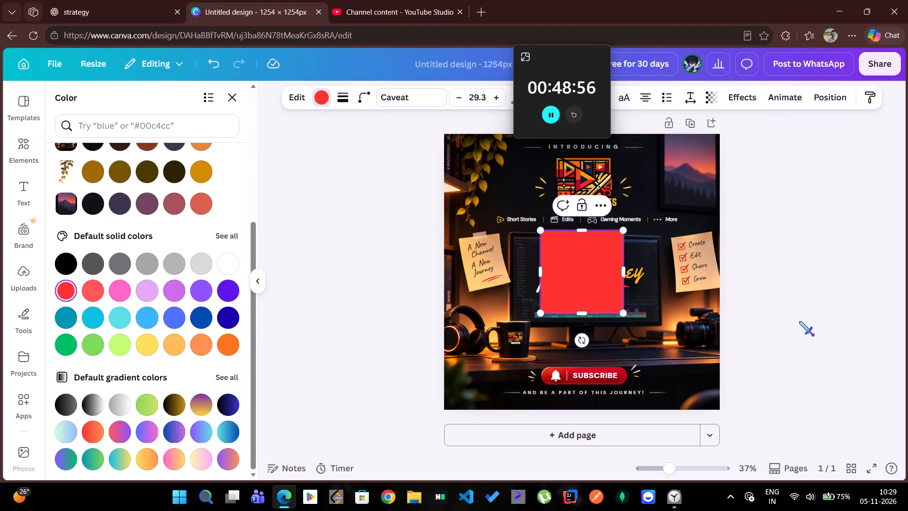
Widen and flatten the red rounded square into a thin horizontal bar.
drag(622, 269, 663, 276)
drag(599, 231, 596, 295)
drag(620, 307, 602, 363)
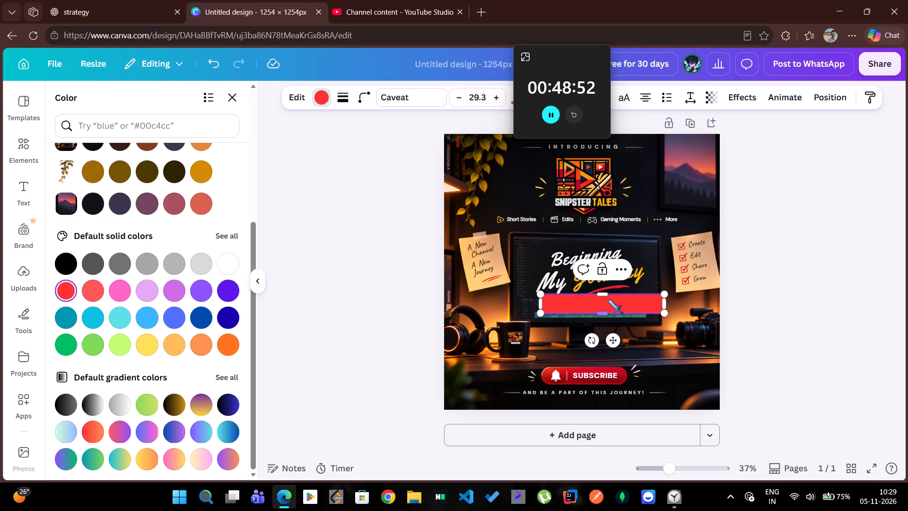
drag(629, 301, 611, 323)
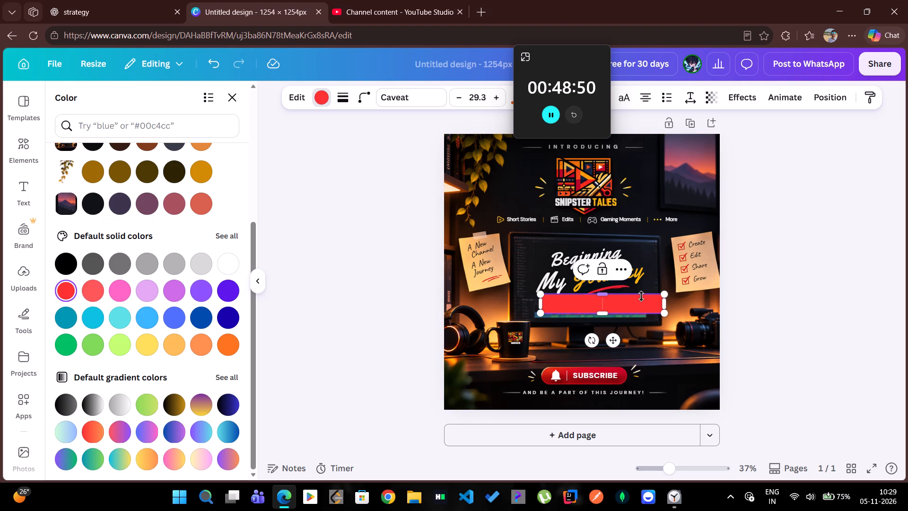
click(641, 296)
Move the red bar over the existing subscribe button and adjust its two ends to cover the button's full width.
drag(611, 337, 600, 405)
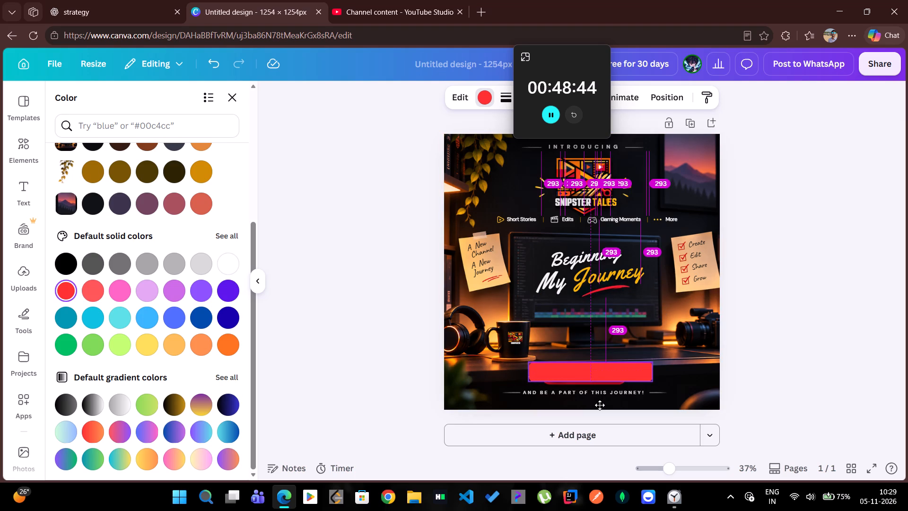
drag(600, 405, 598, 409)
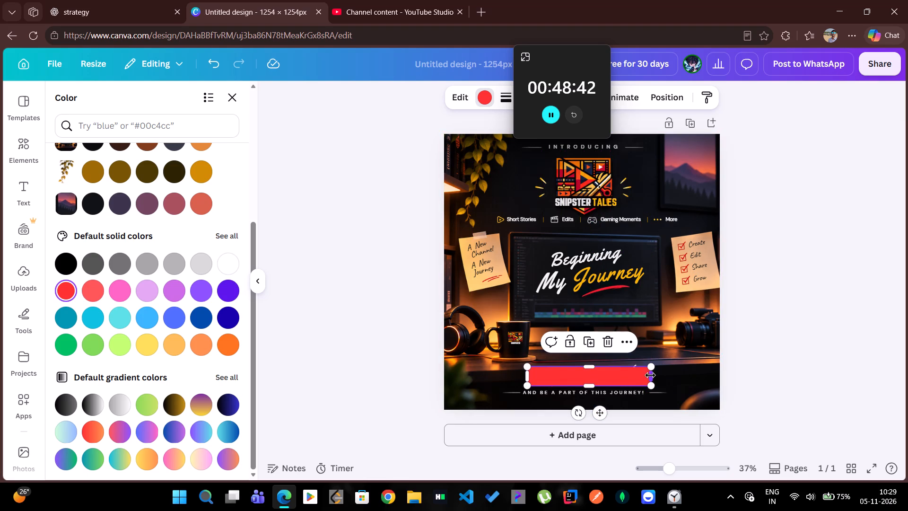
drag(650, 375, 626, 379)
drag(528, 372, 550, 373)
drag(550, 373, 544, 376)
scroll(547, 366, right, 1)
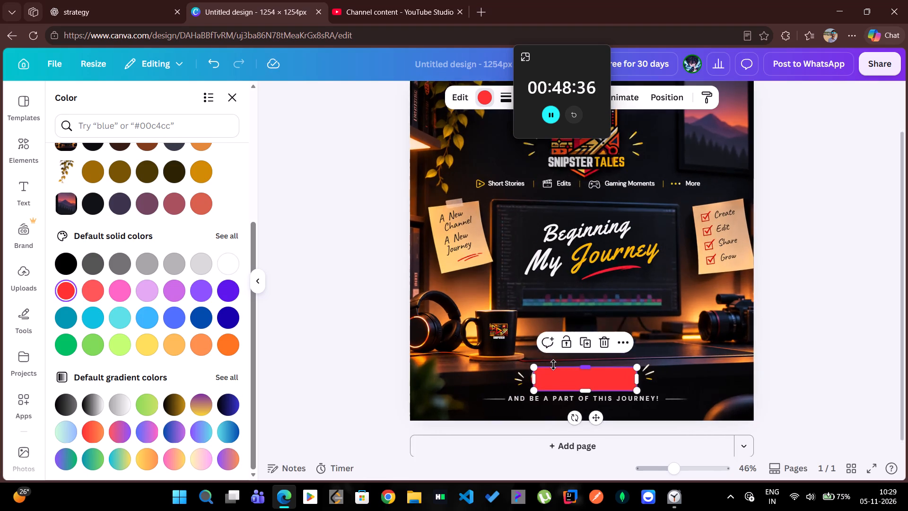
scroll(550, 368, down, 1)
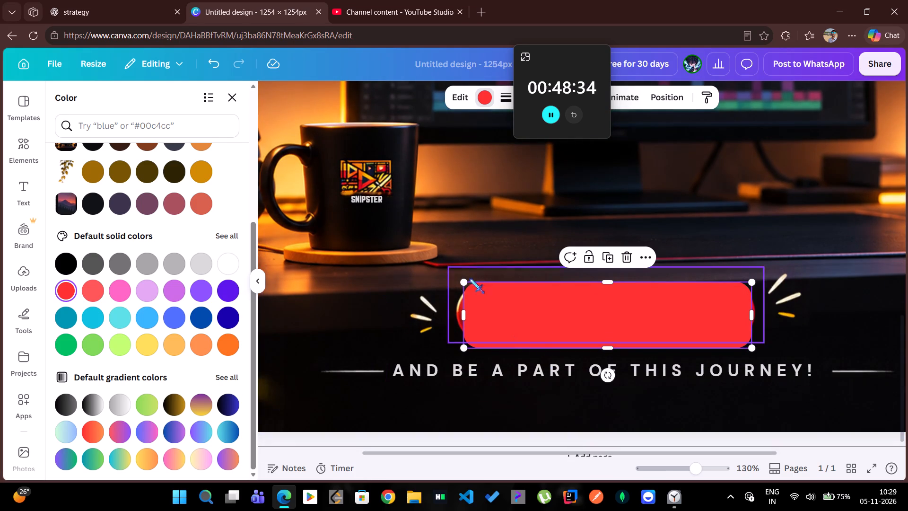
drag(459, 314, 450, 310)
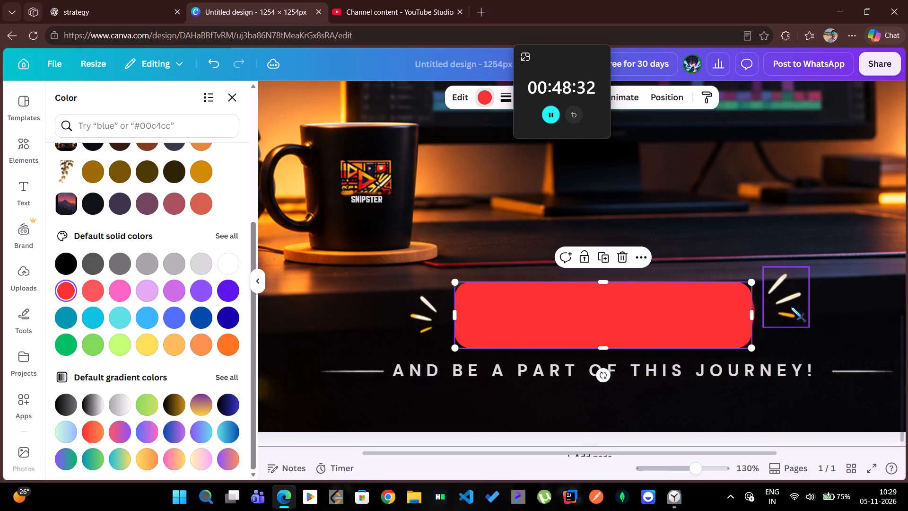
drag(752, 314, 757, 313)
click(643, 335)
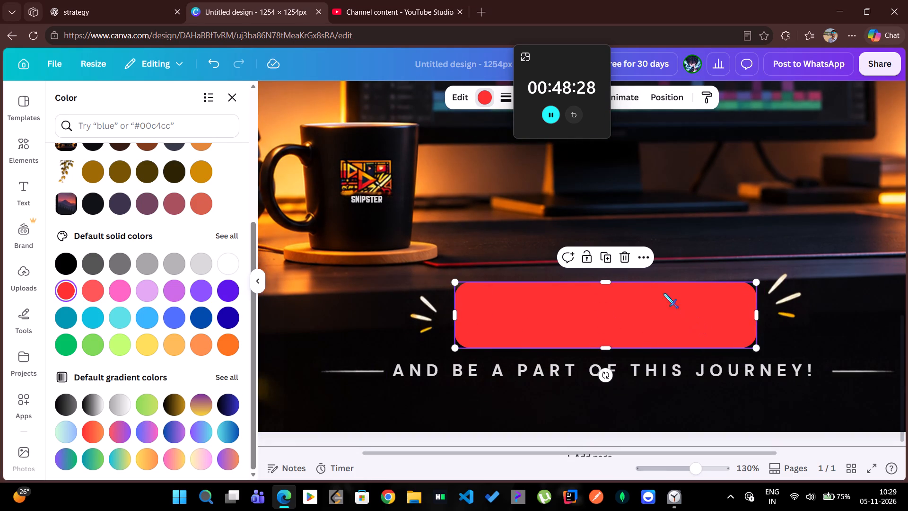
Send the red bar backward layer by layer until it sits behind the SUBSCRIBE text, divider, bell and old glossy button.
click(646, 255)
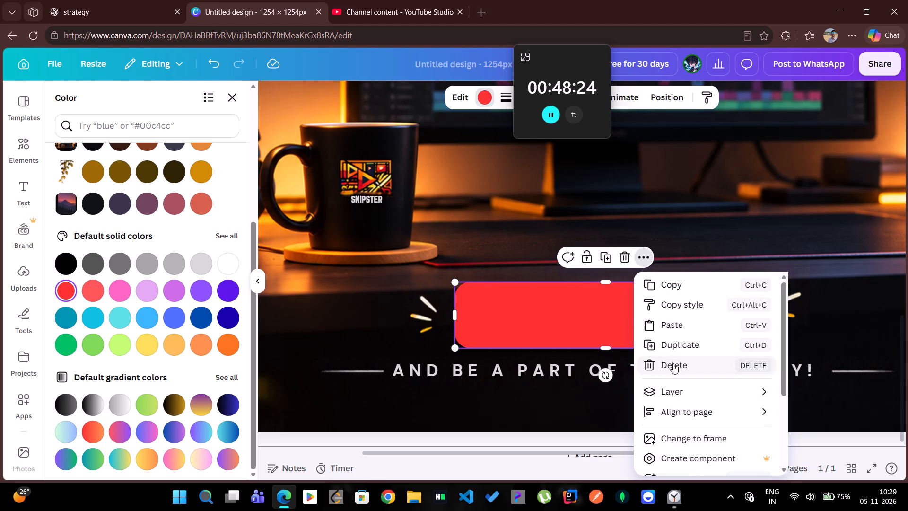
click(698, 394)
click(544, 413)
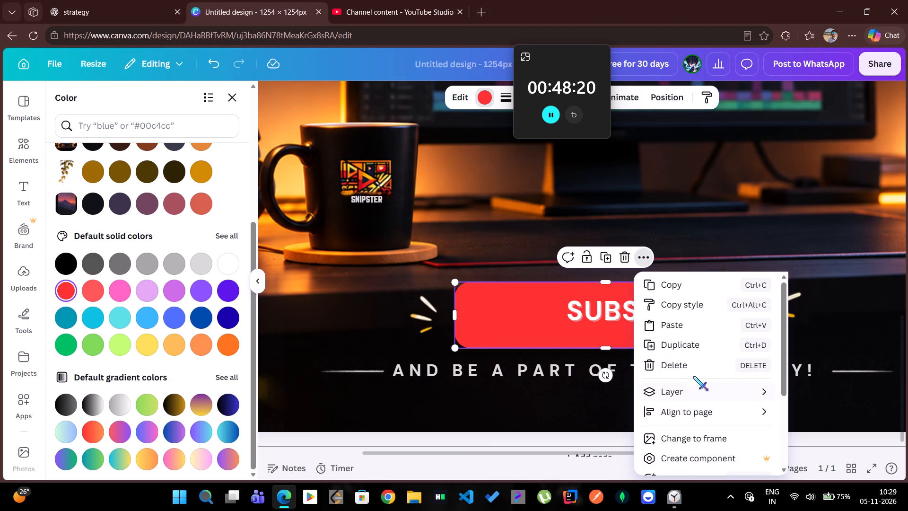
click(697, 395)
click(569, 417)
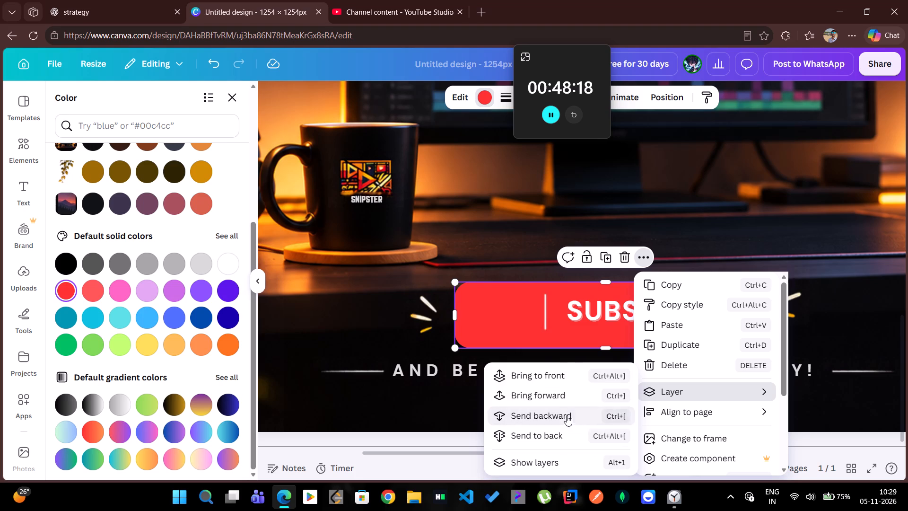
click(703, 390)
click(565, 417)
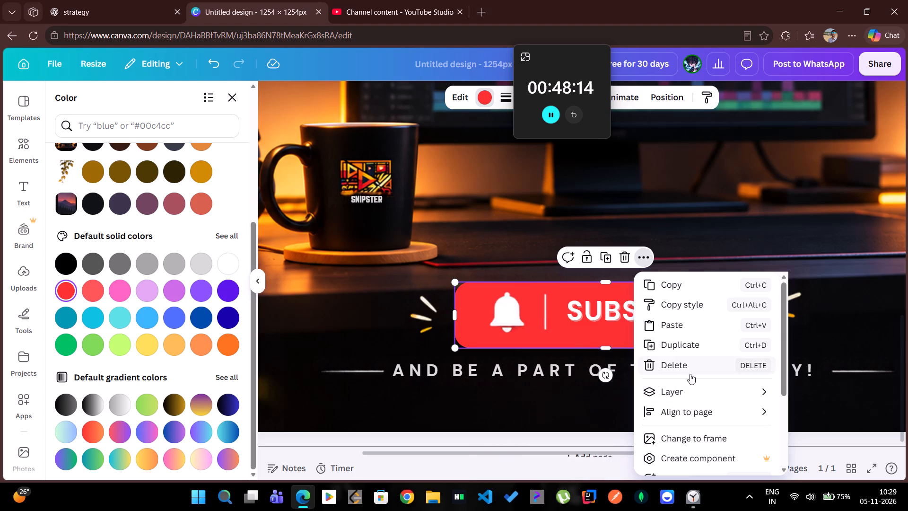
click(686, 390)
click(561, 422)
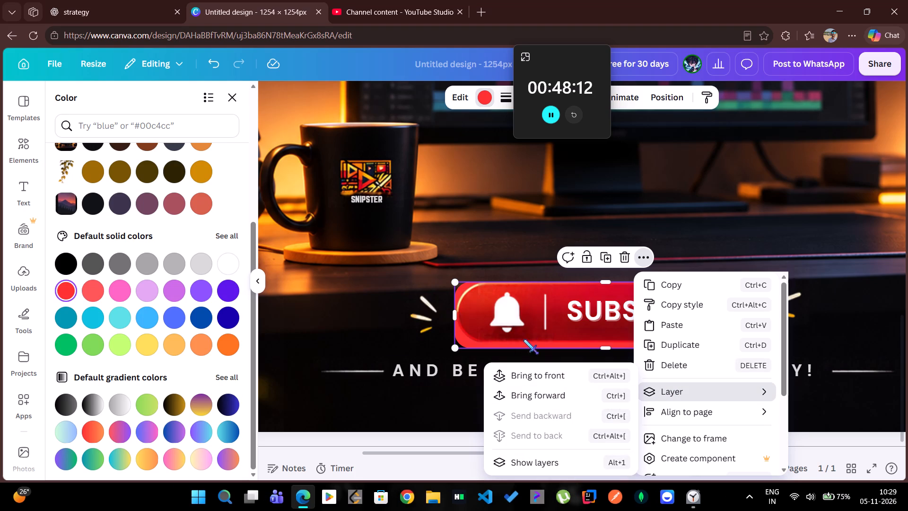
Delete the old glossy red button image lying over the new red bar.
click(469, 317)
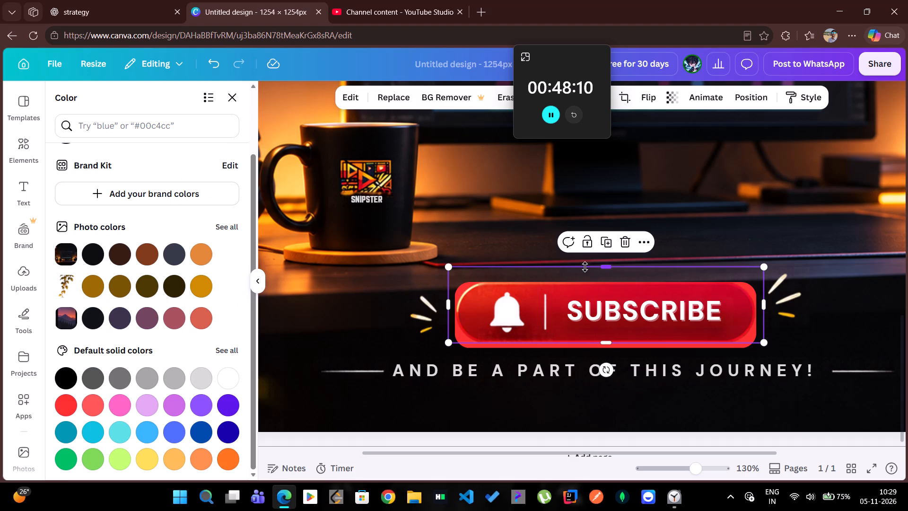
click(627, 243)
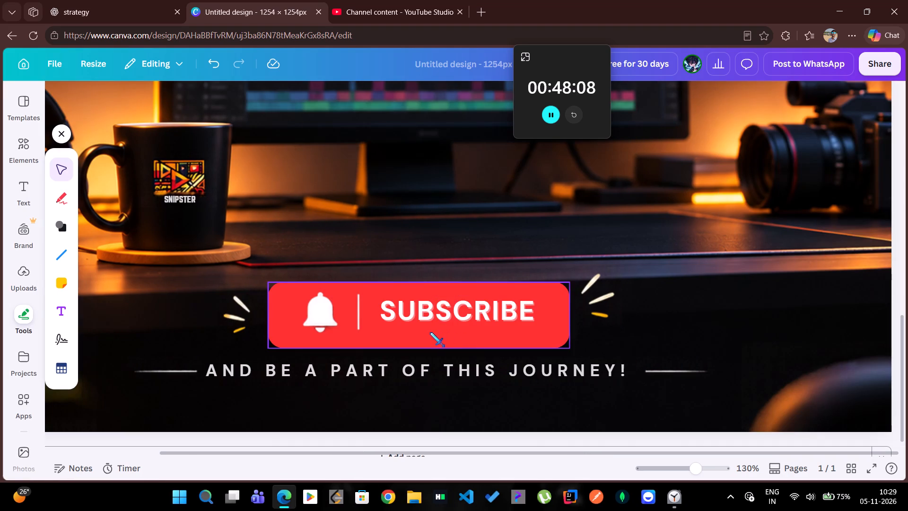
Reduce the red bar's height to about 78 px so it fits evenly around the SUBSCRIBE text.
click(430, 332)
click(438, 309)
click(381, 343)
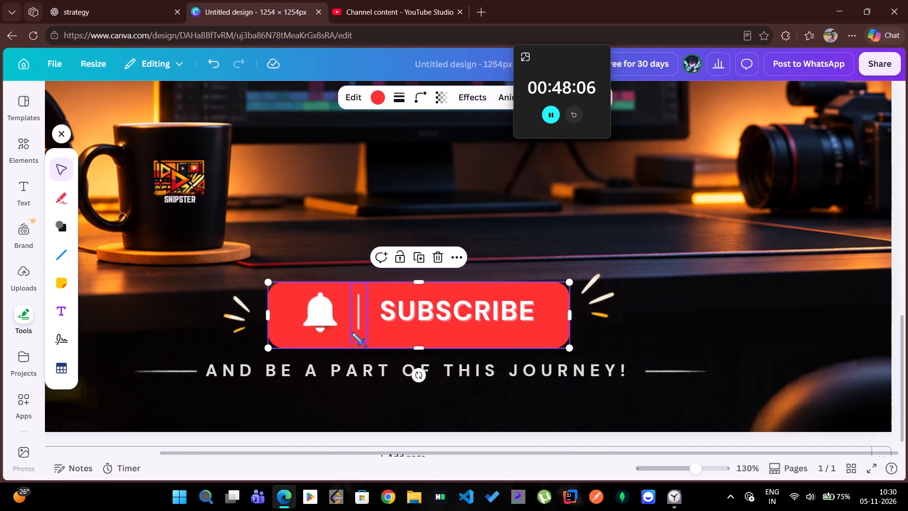
drag(411, 349, 415, 341)
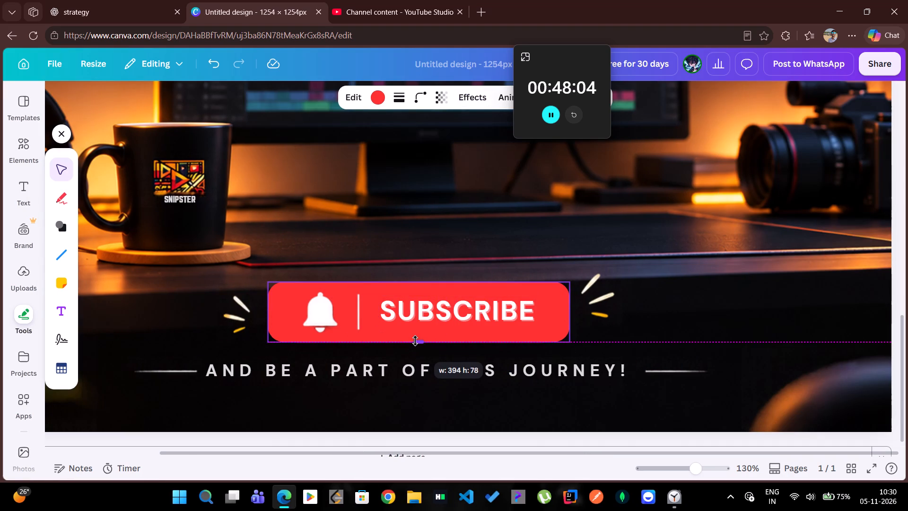
drag(415, 341, 417, 339)
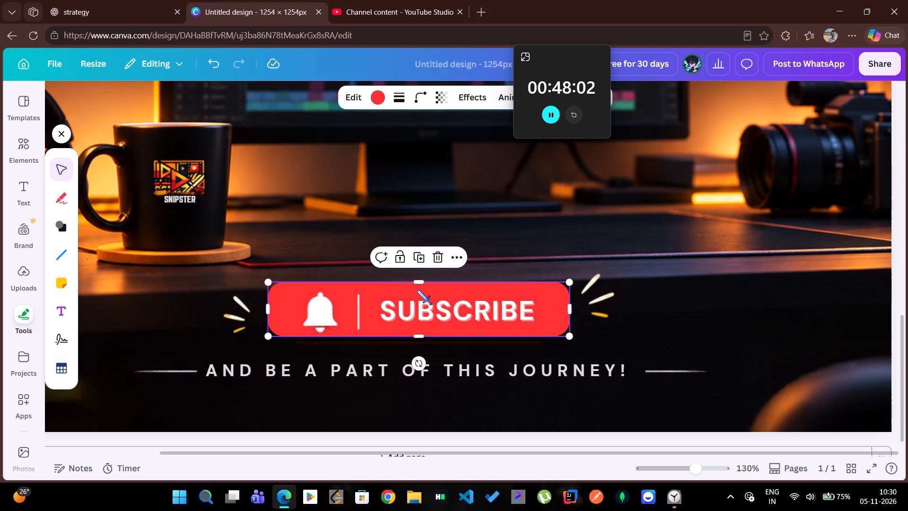
click(417, 283)
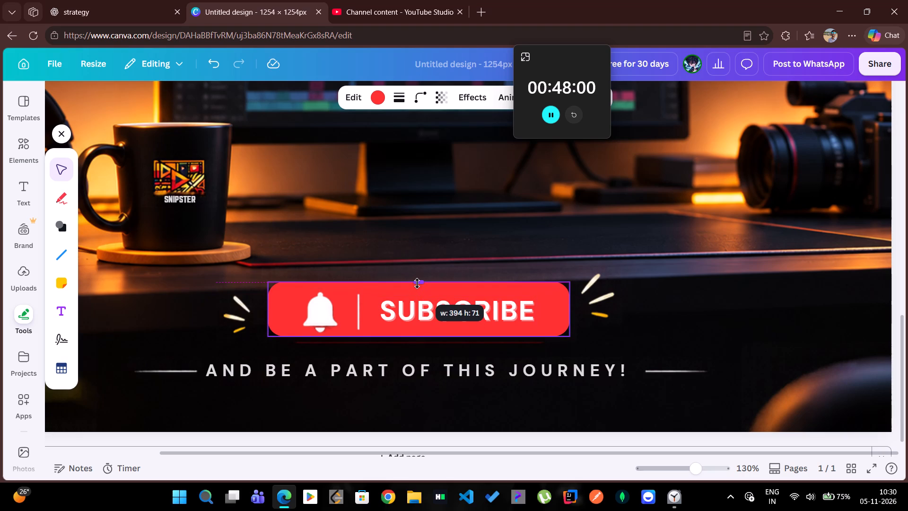
drag(420, 334, 419, 339)
click(644, 384)
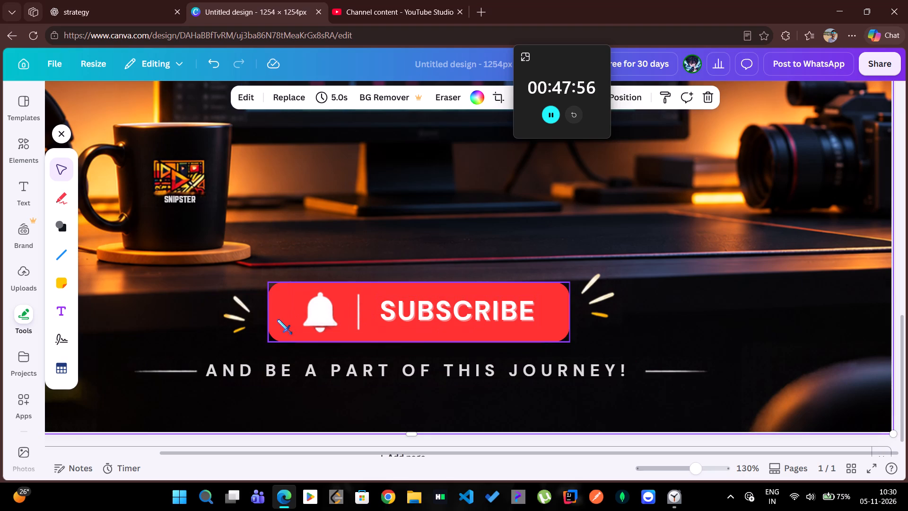
Narrow the red bar slightly from both ends so it fits closer around the bell and SUBSCRIBE text.
click(274, 320)
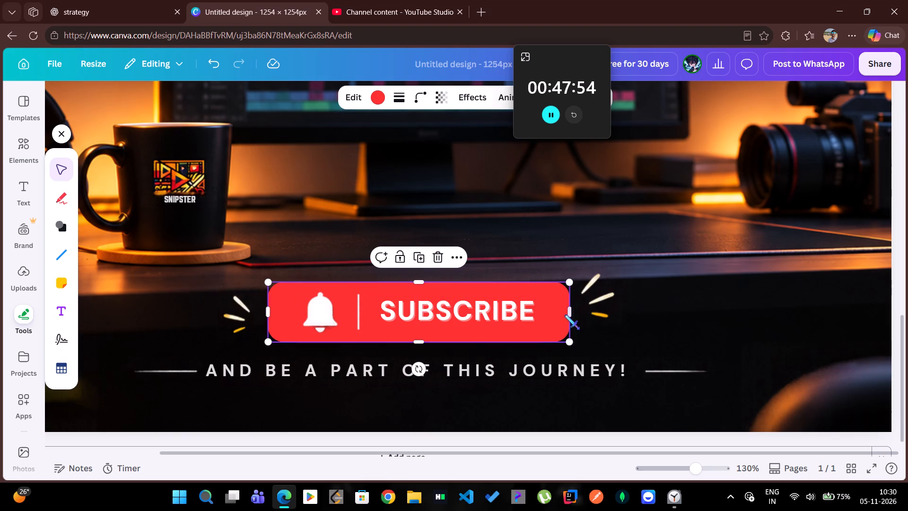
click(565, 315)
drag(568, 313, 560, 313)
double_click(556, 313)
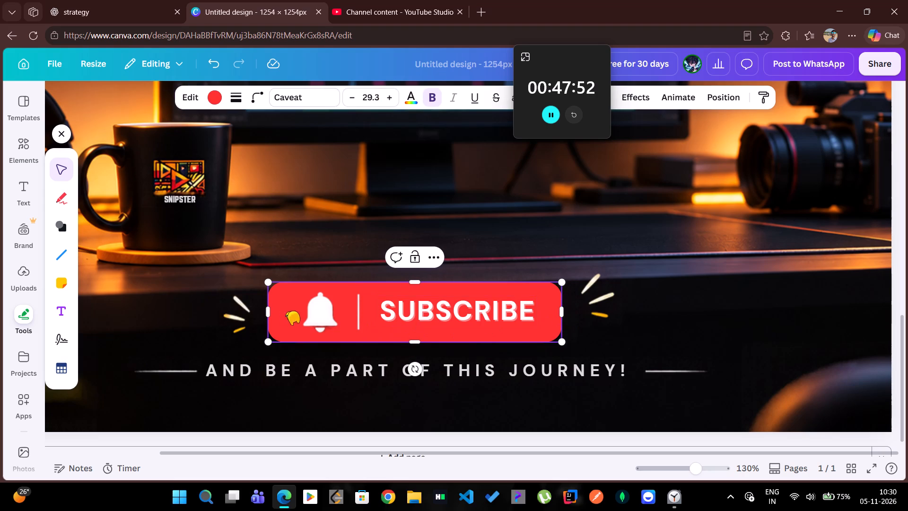
drag(265, 309, 276, 311)
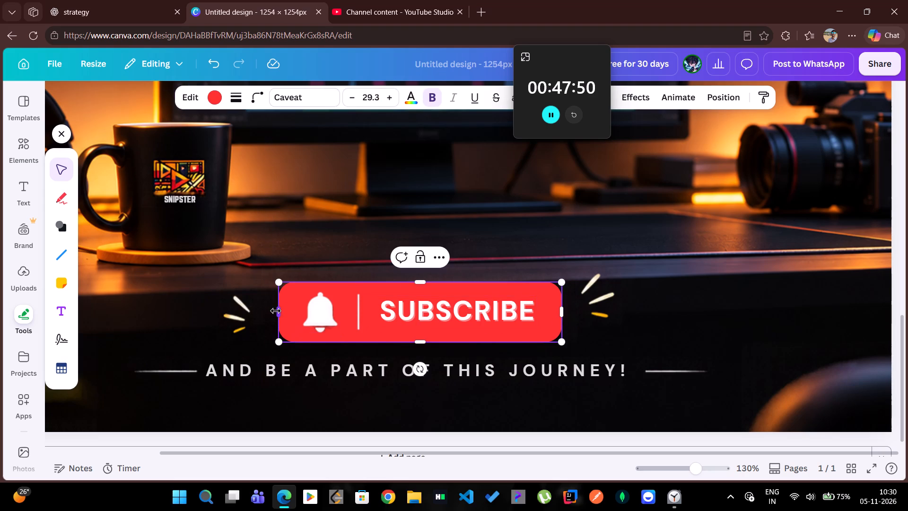
click(446, 337)
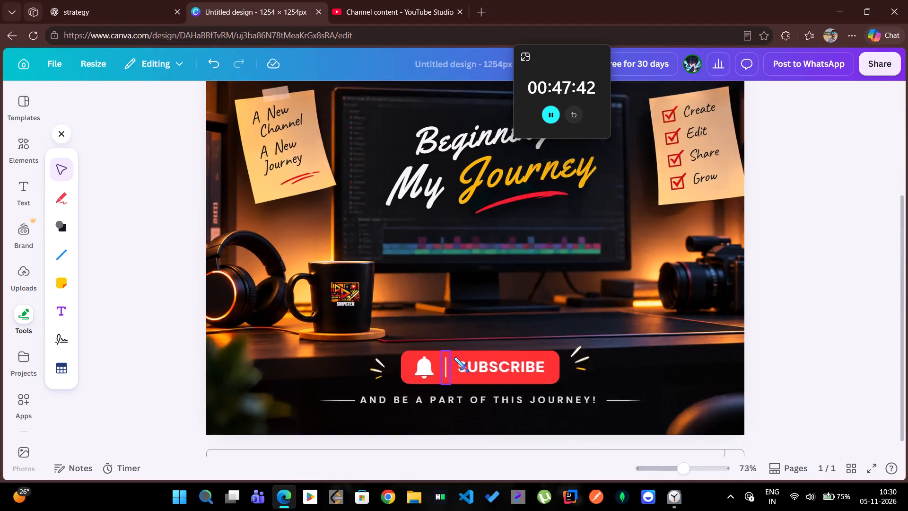
Nudge the bell icon slightly upward and toward the divider line to centre it within the subscribe button.
click(398, 369)
drag(426, 347, 418, 351)
drag(405, 370, 407, 370)
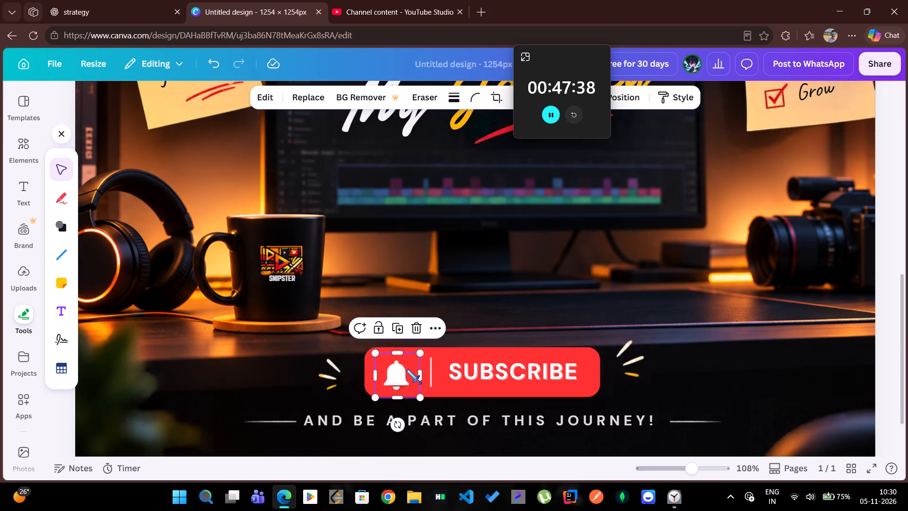
drag(407, 370, 410, 366)
click(672, 367)
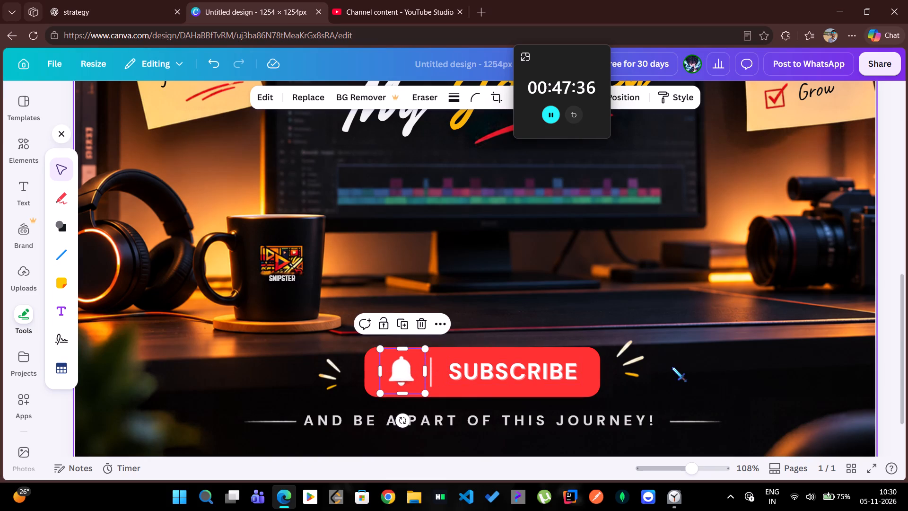
Download the launch post as a High quality PNG at 1,254 × 1,254 px.
scroll(406, 227, down, 1)
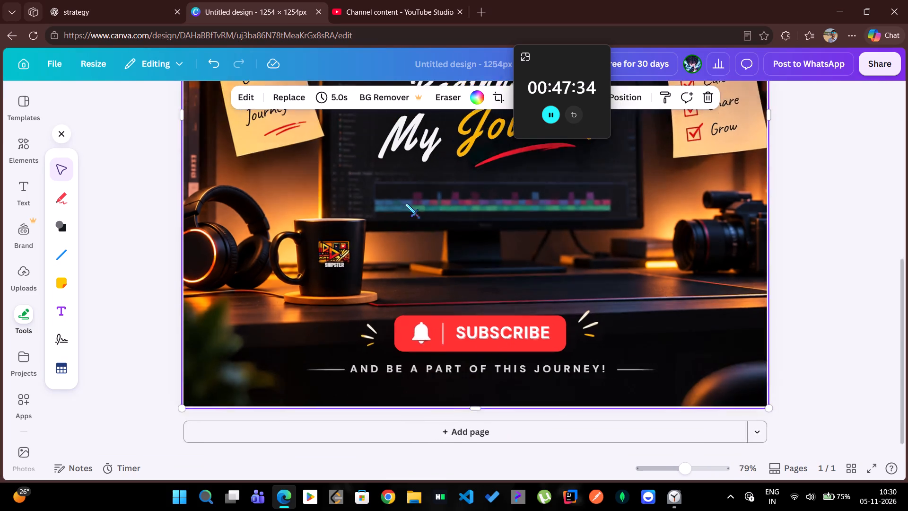
scroll(405, 203, up, 4)
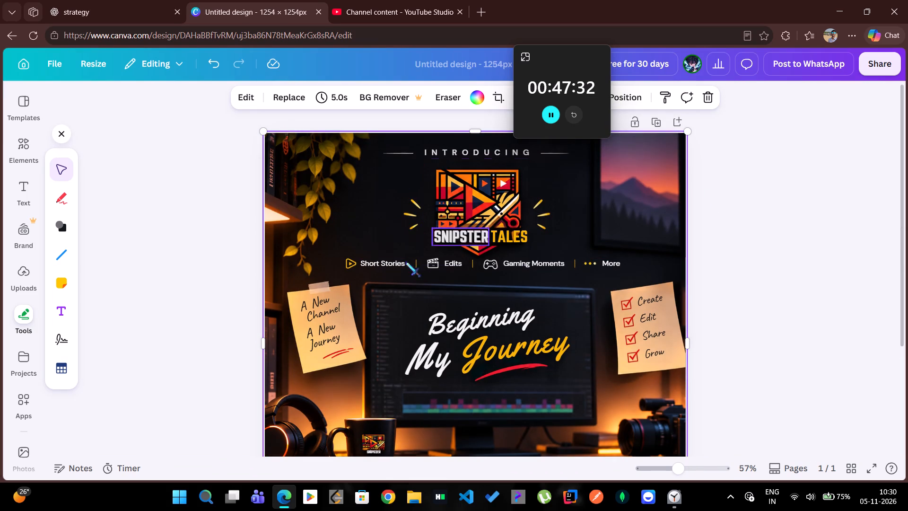
scroll(532, 356, down, 1)
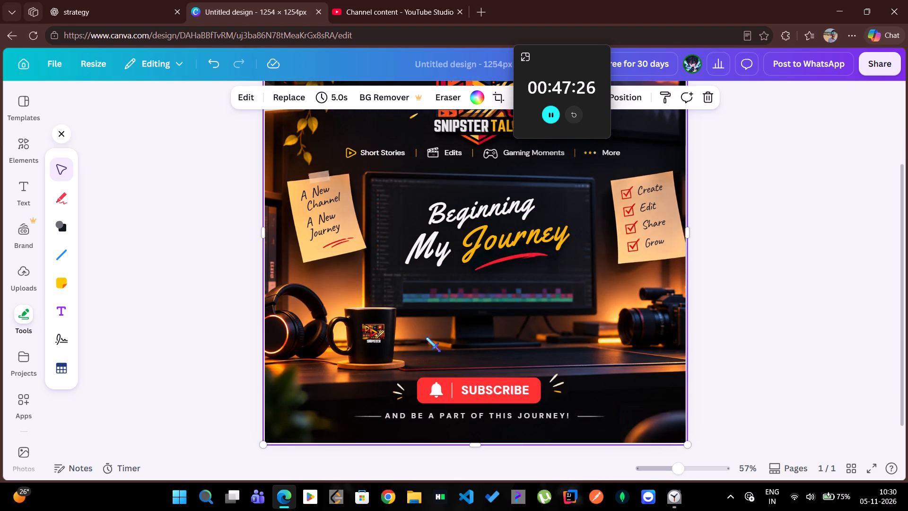
scroll(681, 361, down, 2)
scroll(591, 240, up, 1)
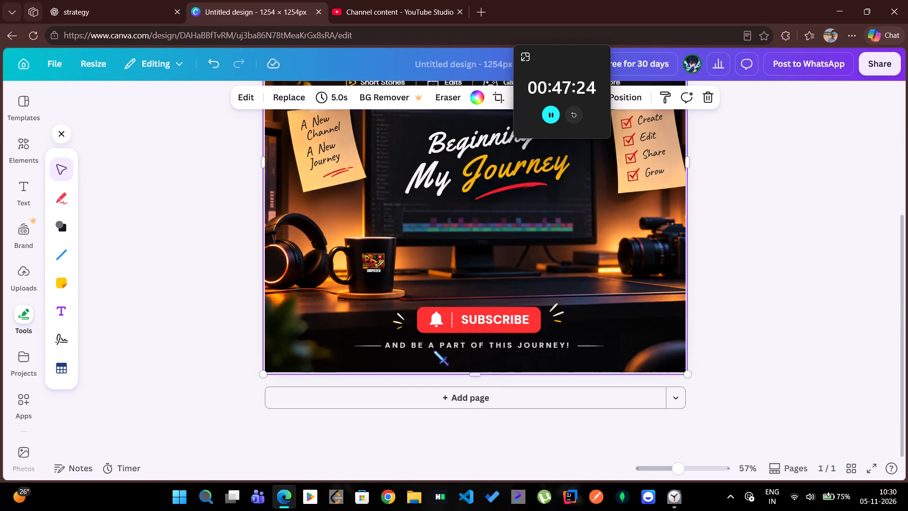
scroll(568, 344, up, 5)
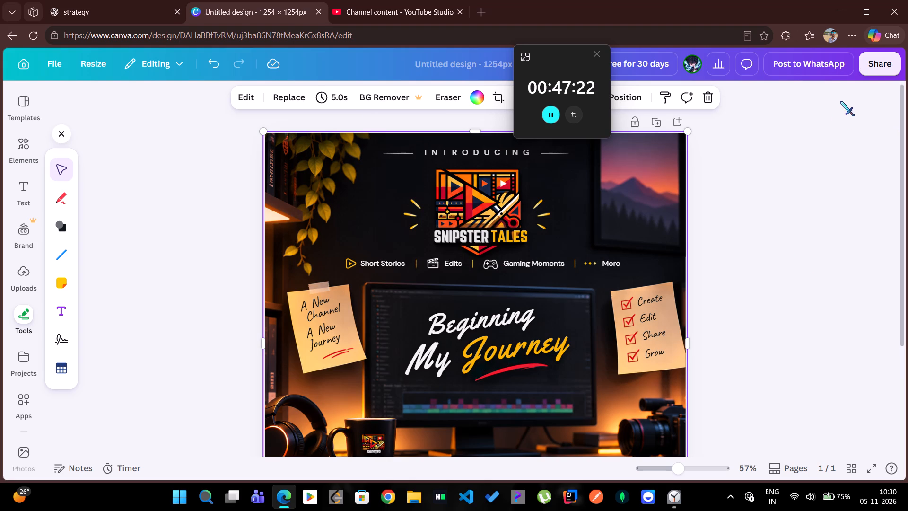
click(875, 69)
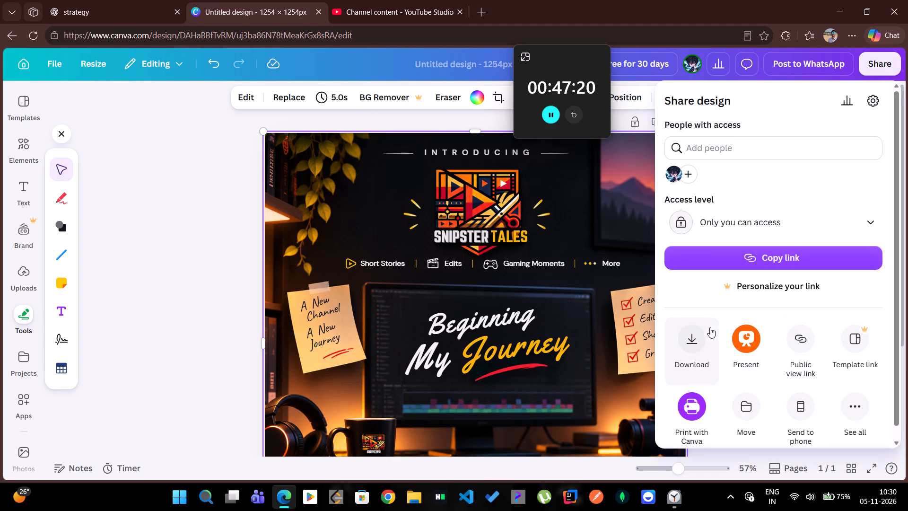
click(697, 340)
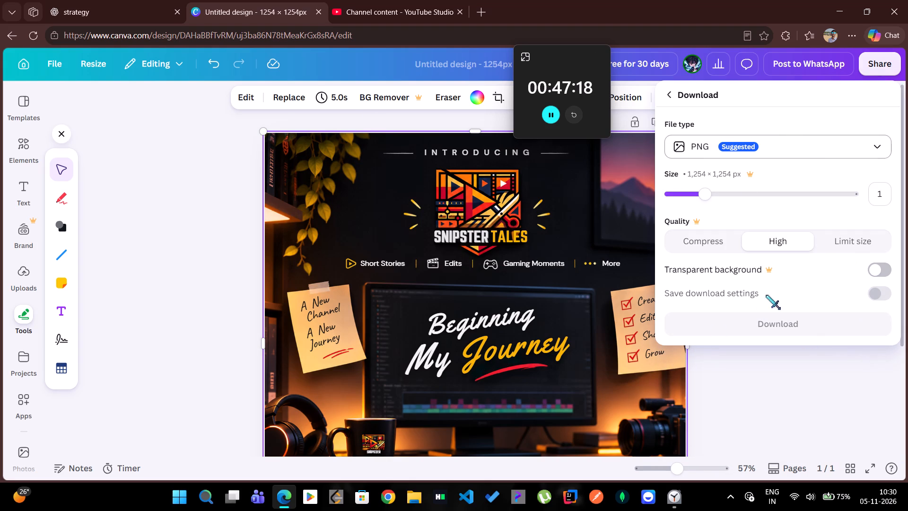
click(800, 318)
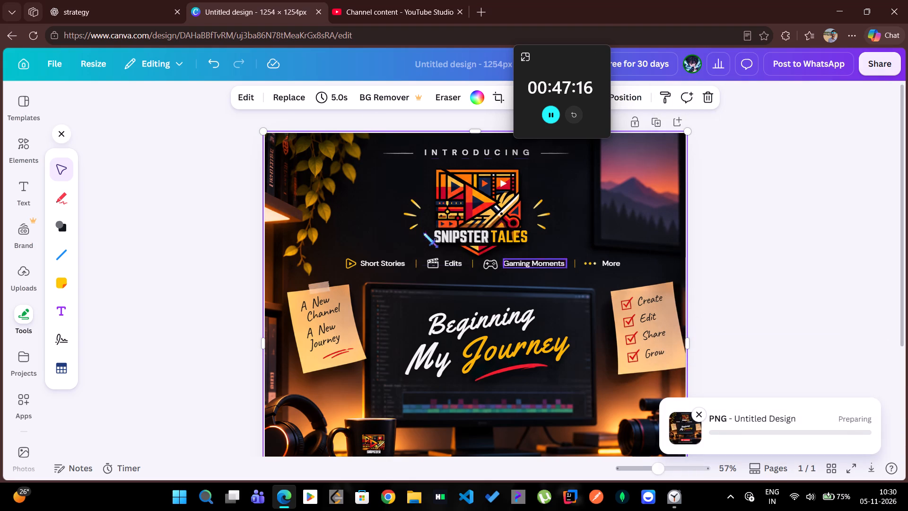
Switch to YouTube Studio and show the Posts section of the channel content.
click(97, 0)
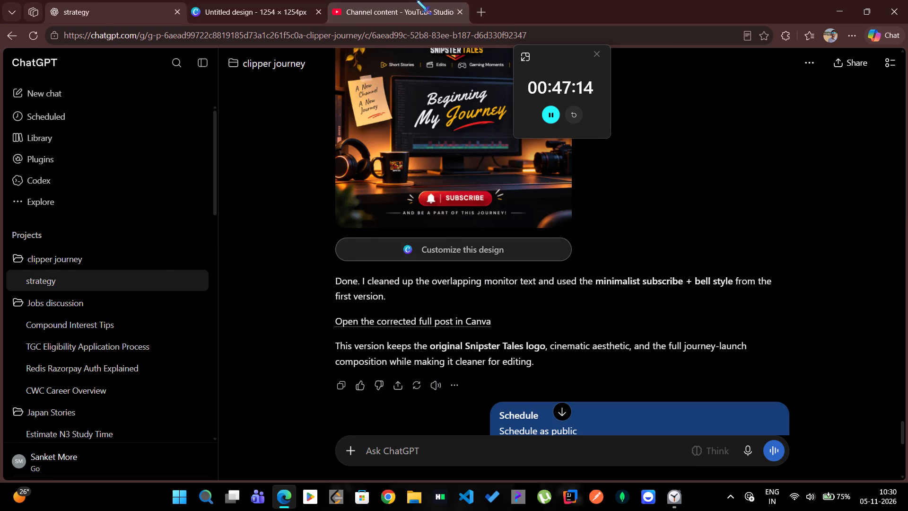
click(417, 0)
click(311, 312)
click(344, 141)
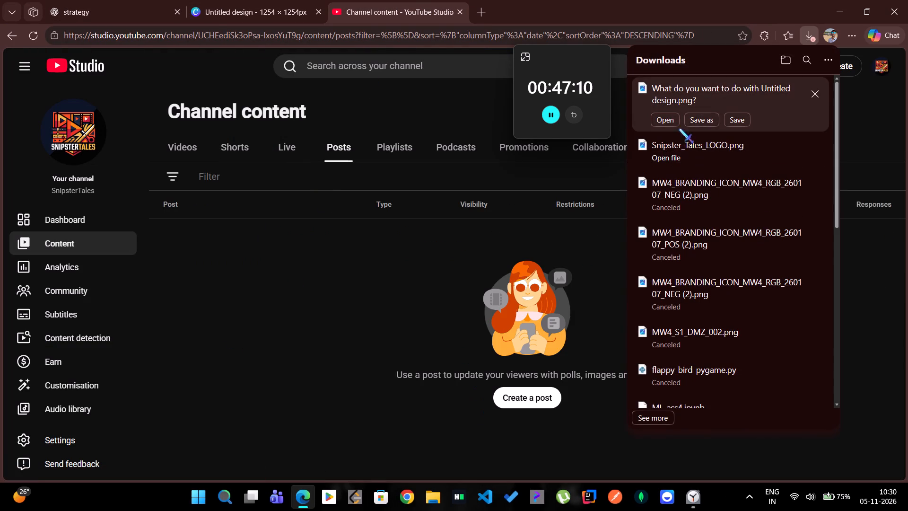
Choose to save the downloaded design under a new name, and create a folder named YT-digital-assets in the youtube folder.
click(701, 116)
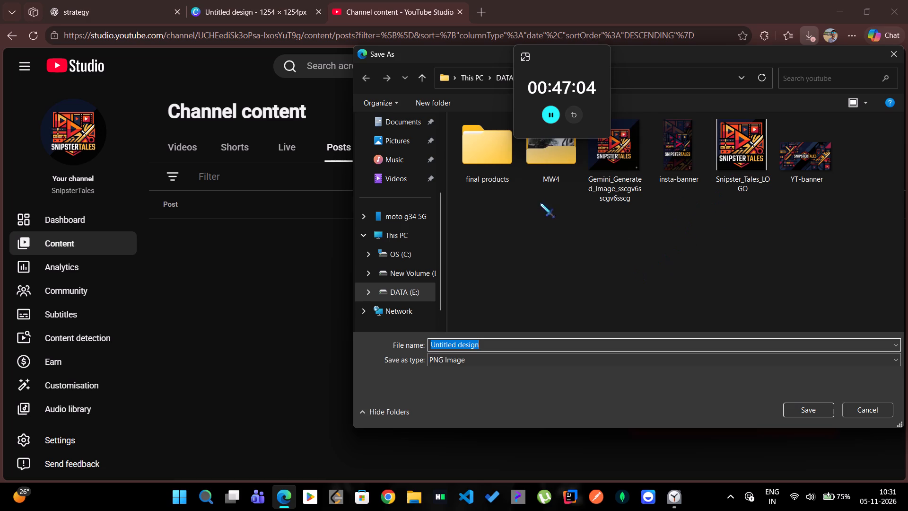
click(437, 102)
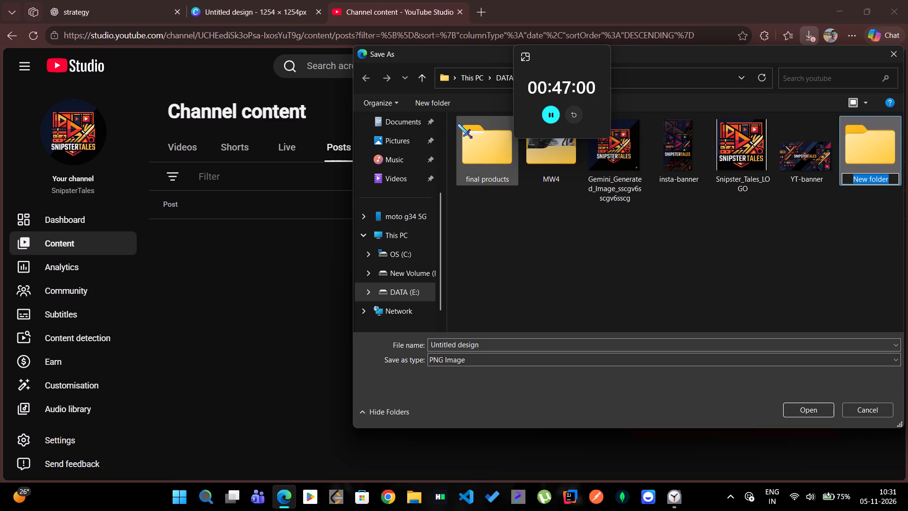
text(yt)
key(space)
key(BackSpace)
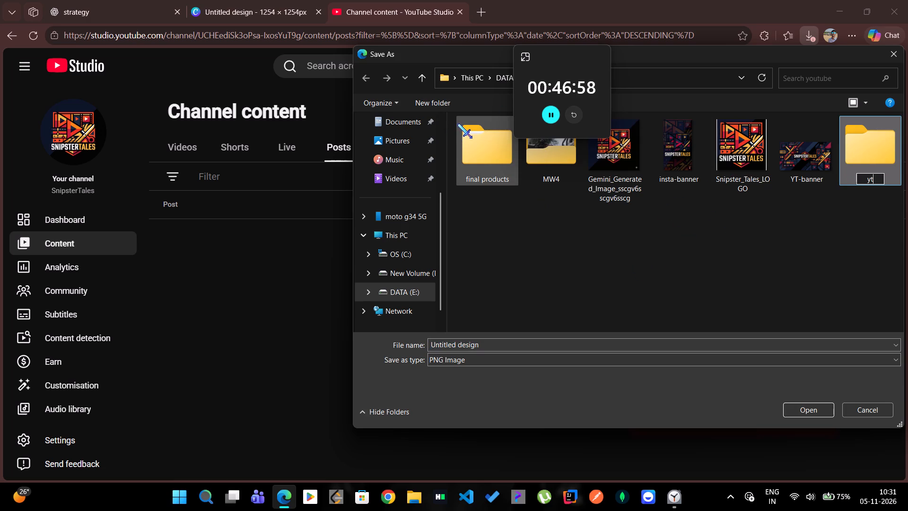
key(BackSpace)
key(BackSpace)
key(BackSpace)
text(YT)
key(minus)
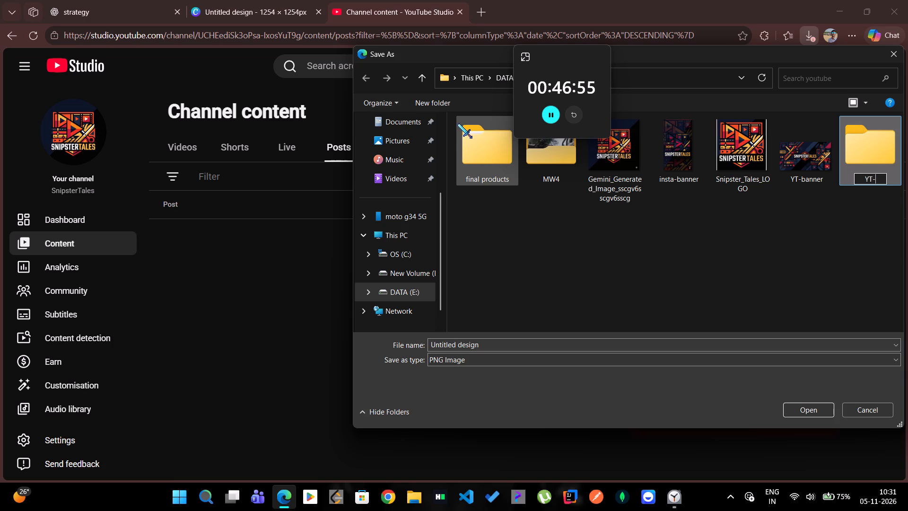
text(digital)
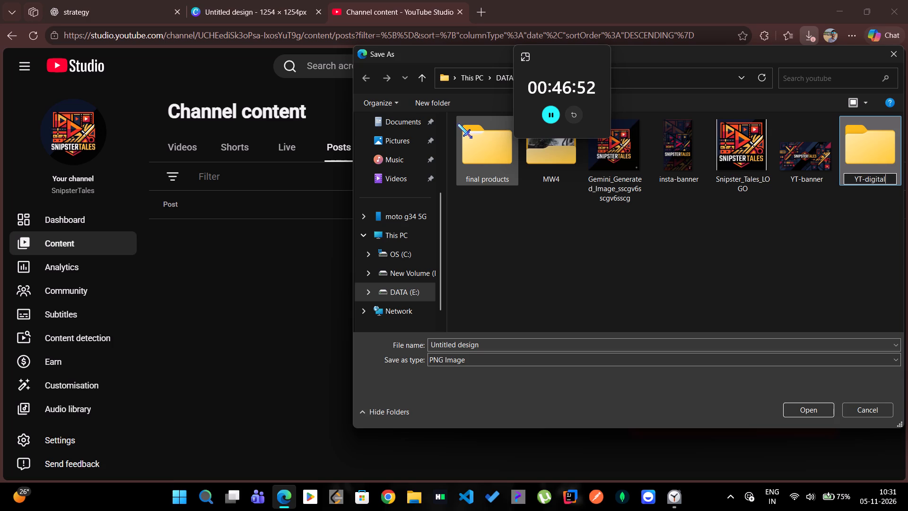
key(shift+underscore)
key(BackSpace)
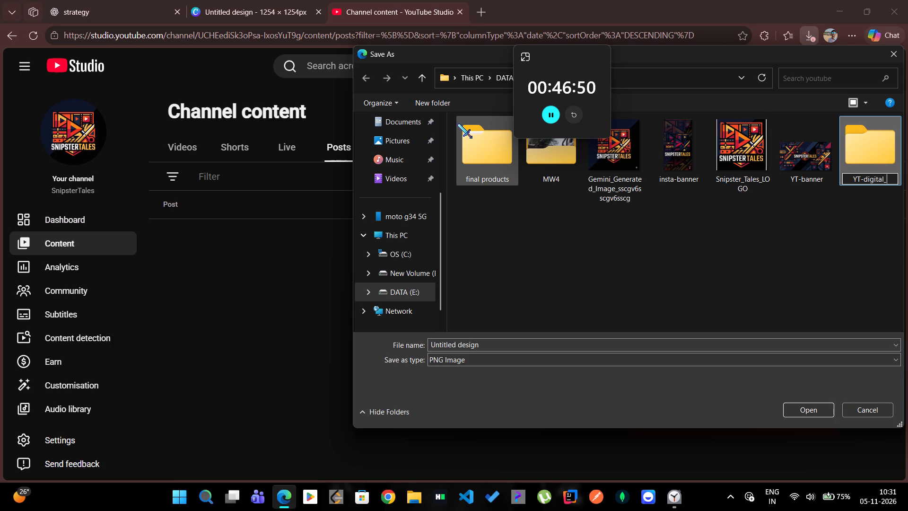
text(-assets)
key(Return)
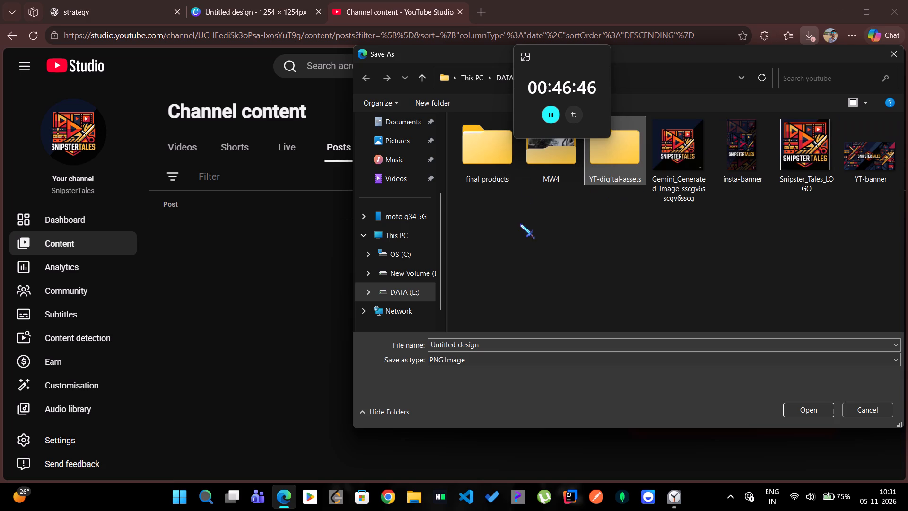
Move the Gemini-generated image, insta-banner, Snipster_Tales_LOGO and YT-banner files into the YT-digital-assets folder.
drag(676, 237, 858, 150)
drag(898, 232, 814, 149)
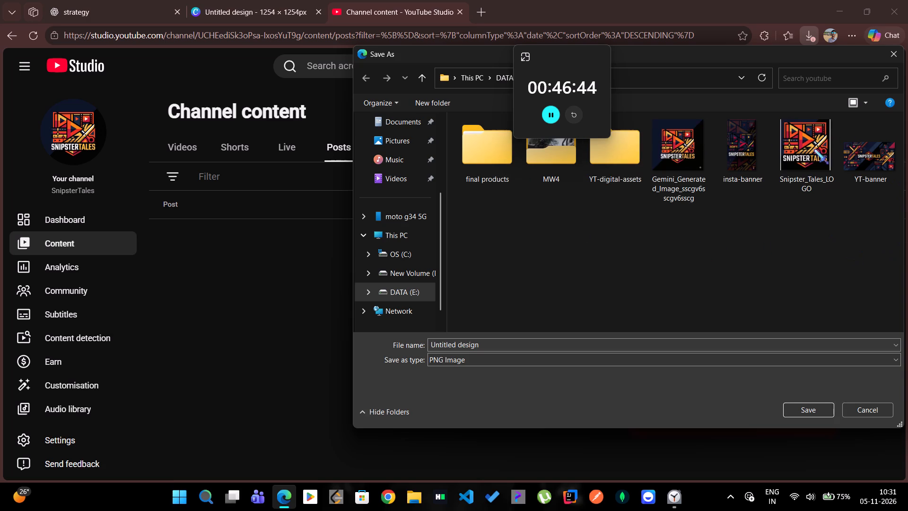
drag(814, 149, 802, 149)
drag(655, 219, 823, 140)
drag(687, 160, 618, 159)
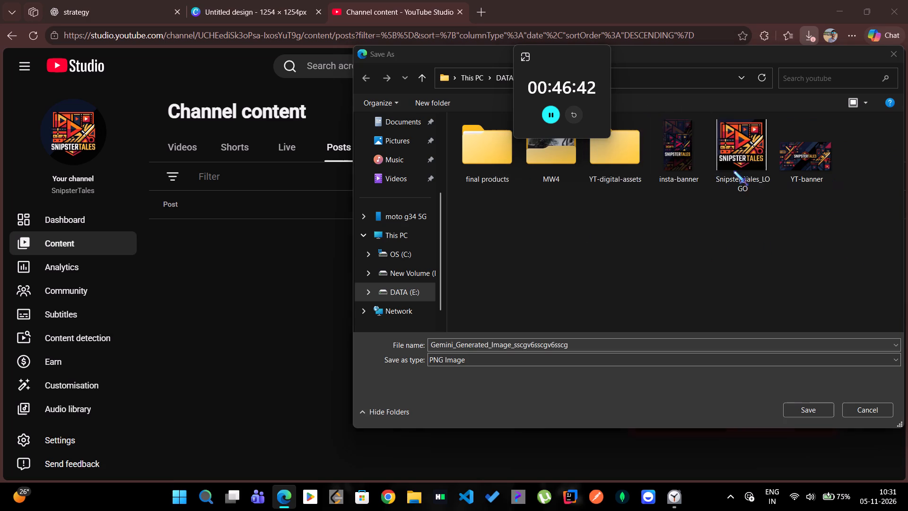
drag(760, 171, 600, 169)
drag(695, 166, 629, 160)
drag(737, 160, 723, 160)
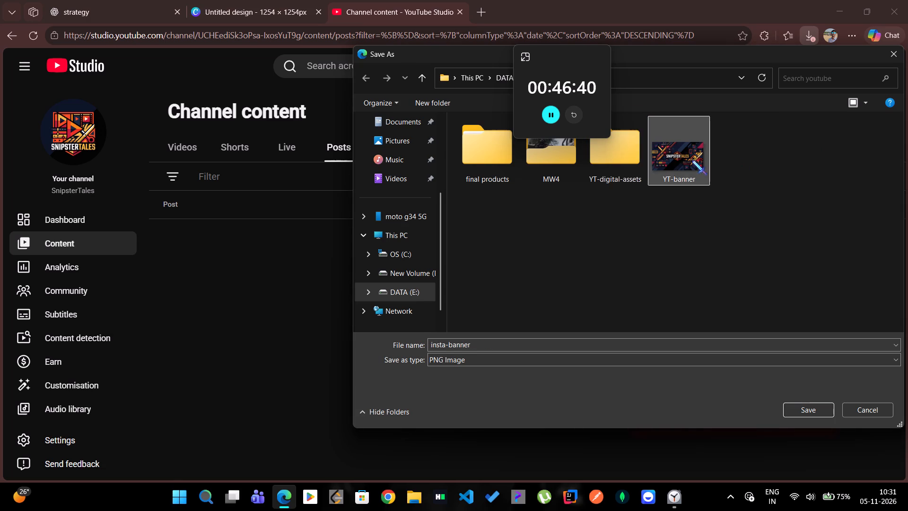
drag(668, 159, 609, 159)
click(638, 238)
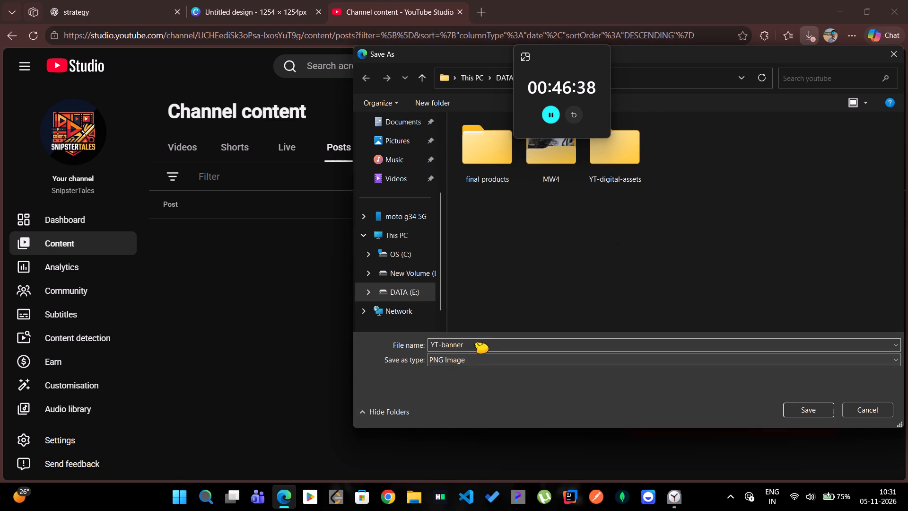
click(510, 249)
drag(473, 345, 429, 345)
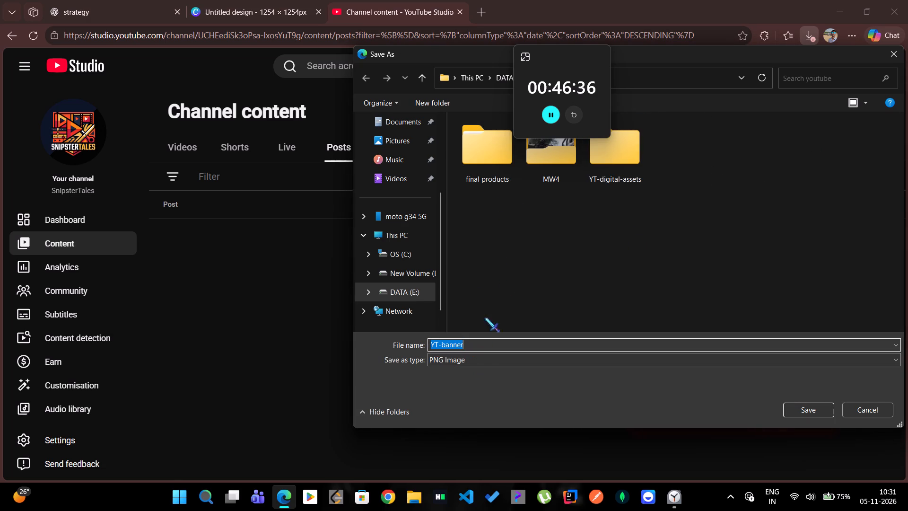
double_click(509, 274)
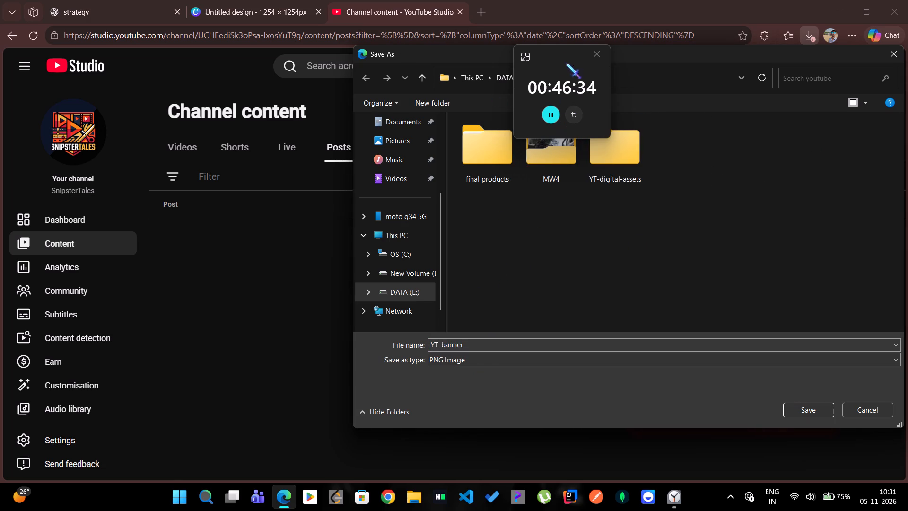
Move the floating timer clear of the folder path in the Save As dialog.
drag(558, 41, 551, 43)
drag(562, 62, 859, 19)
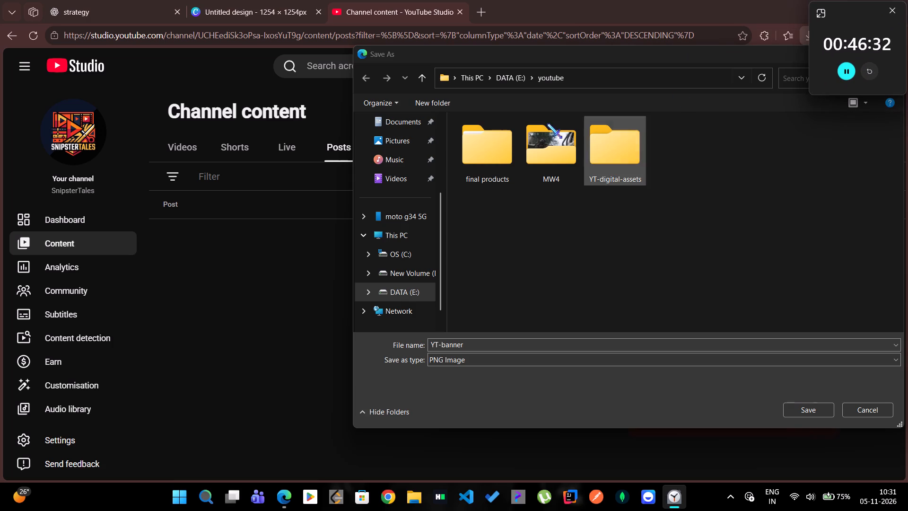
click(552, 75)
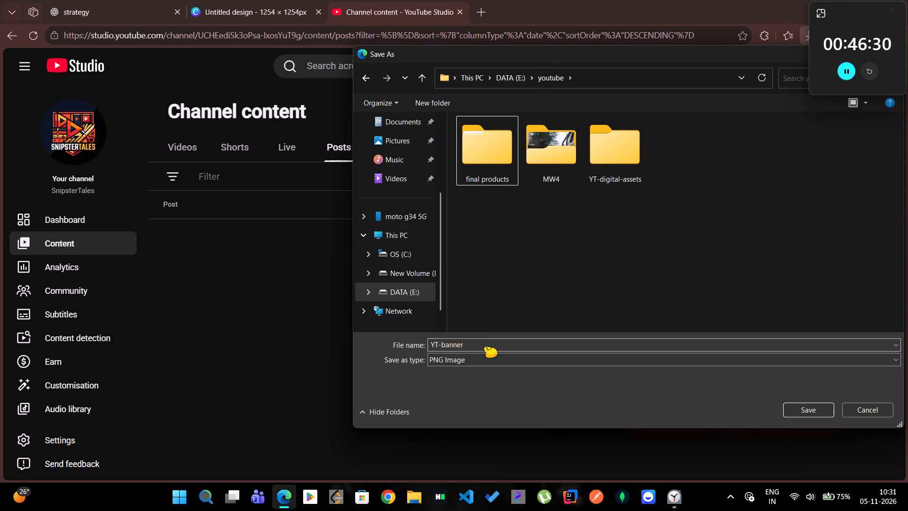
Name the design yt_post_1 and save it as a PNG image in the youtube folder.
click(470, 347)
click(470, 347)
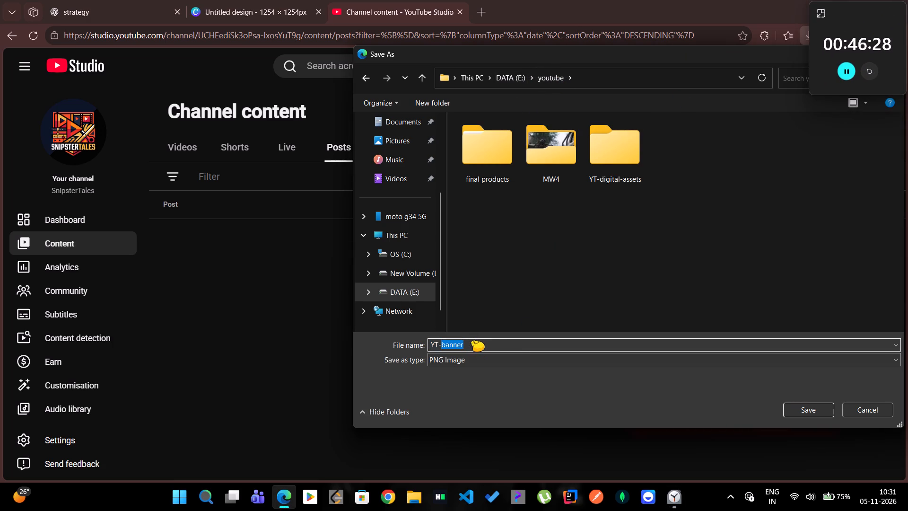
click(472, 341)
double_click(472, 341)
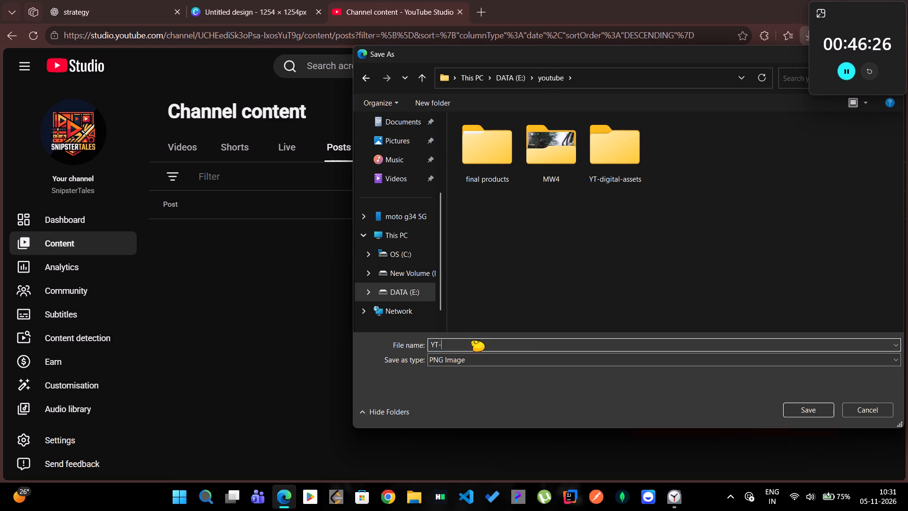
key(BackSpace)
key(BackSpace)
key(BackSpace)
key(BackSpace)
text(post)
key(BackSpace)
key(BackSpace)
key(BackSpace)
key(BackSpace)
text(yt_)
text(post)
text(_1)
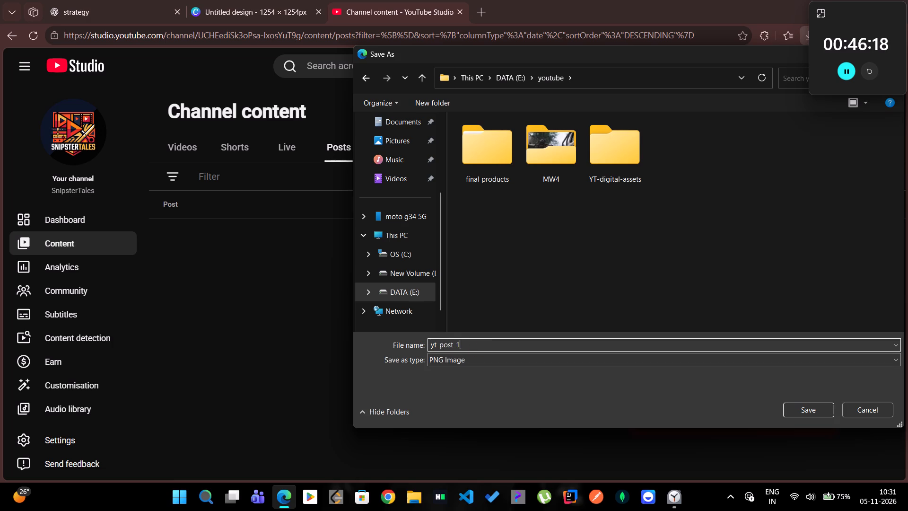
click(796, 413)
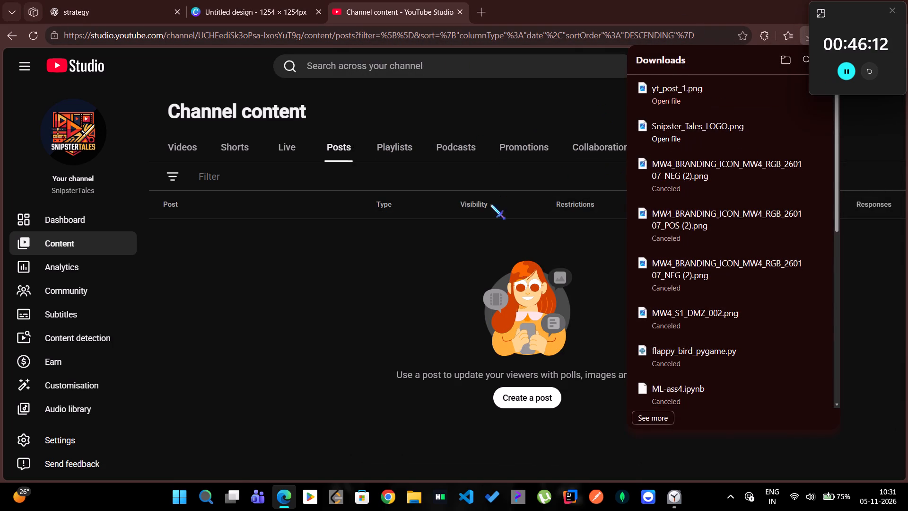
Create a new channel post on YouTube and add the yt_post_1 image from the youtube folder.
click(530, 389)
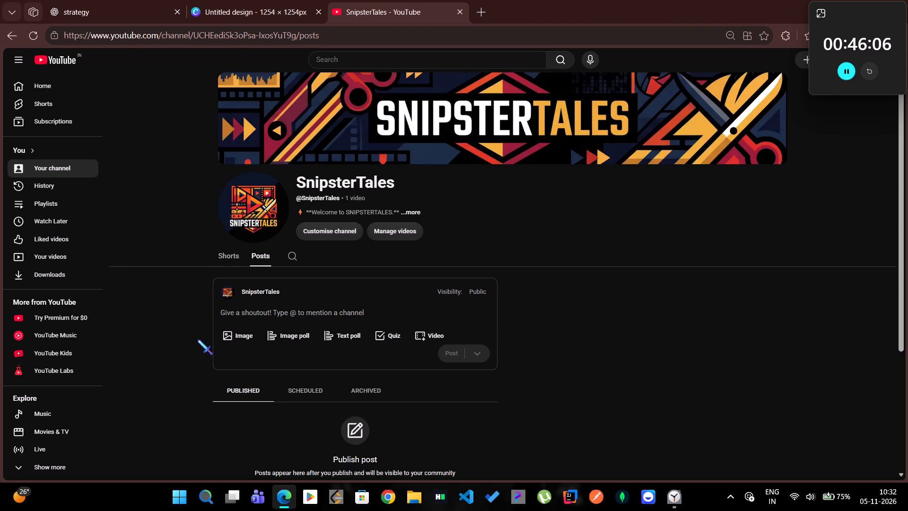
click(225, 332)
click(354, 364)
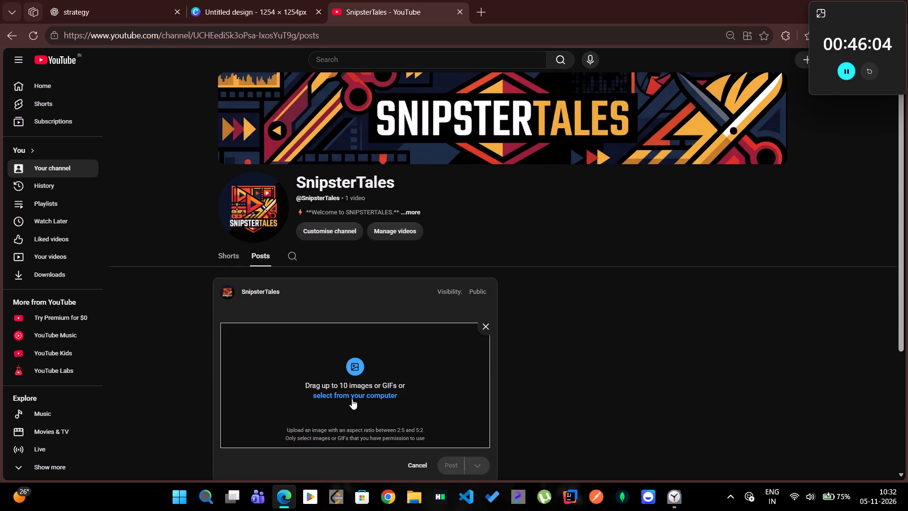
click(352, 399)
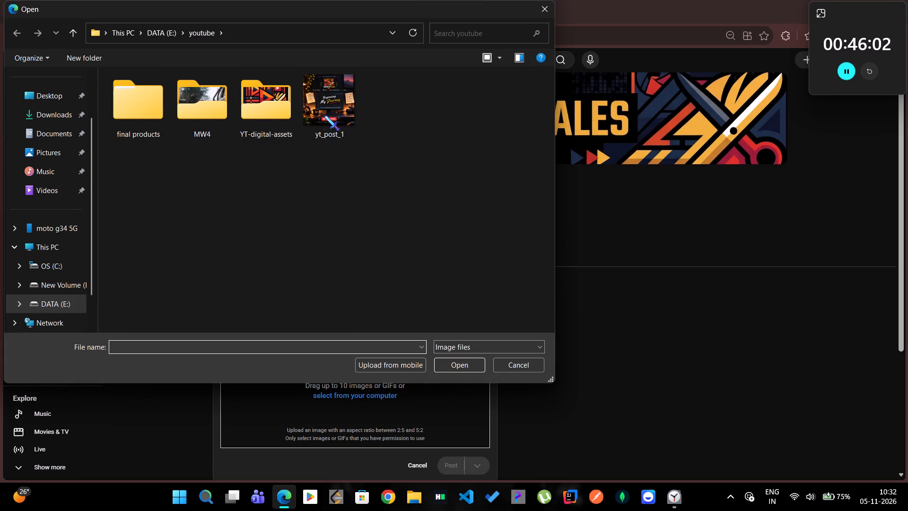
click(325, 115)
click(443, 367)
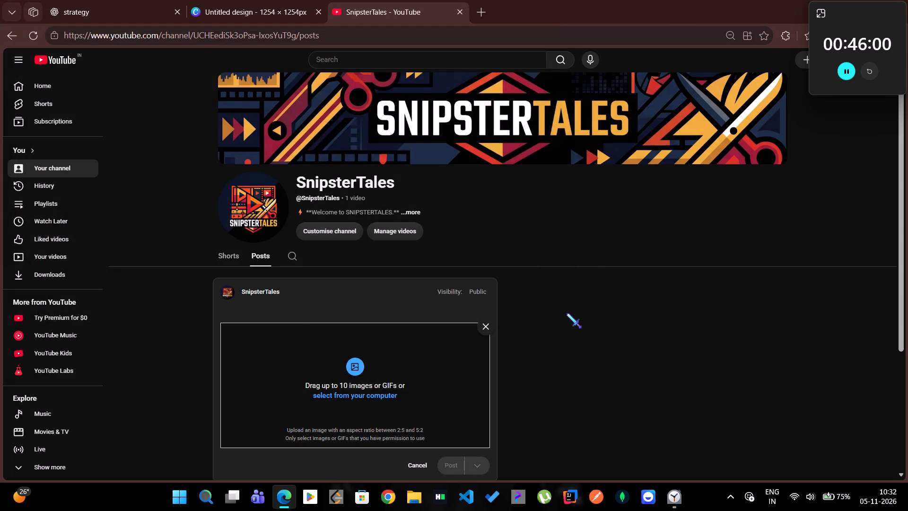
scroll(495, 320, down, 1)
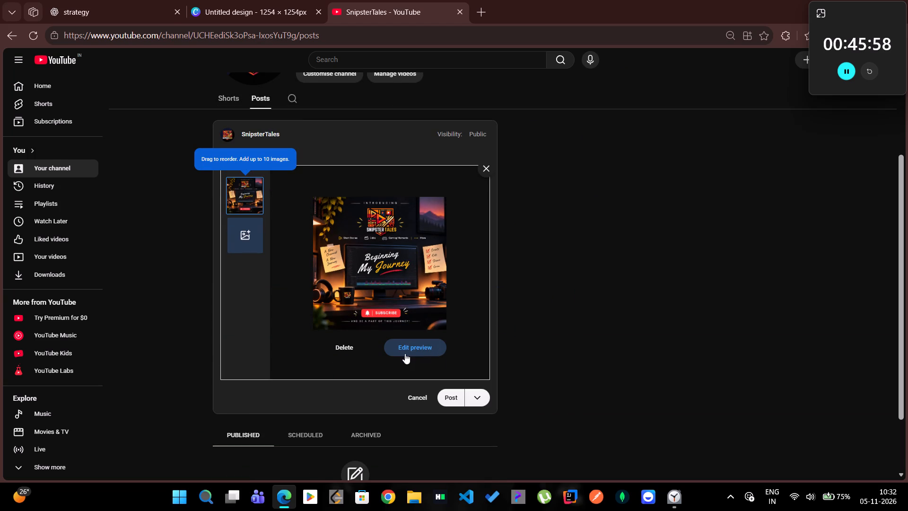